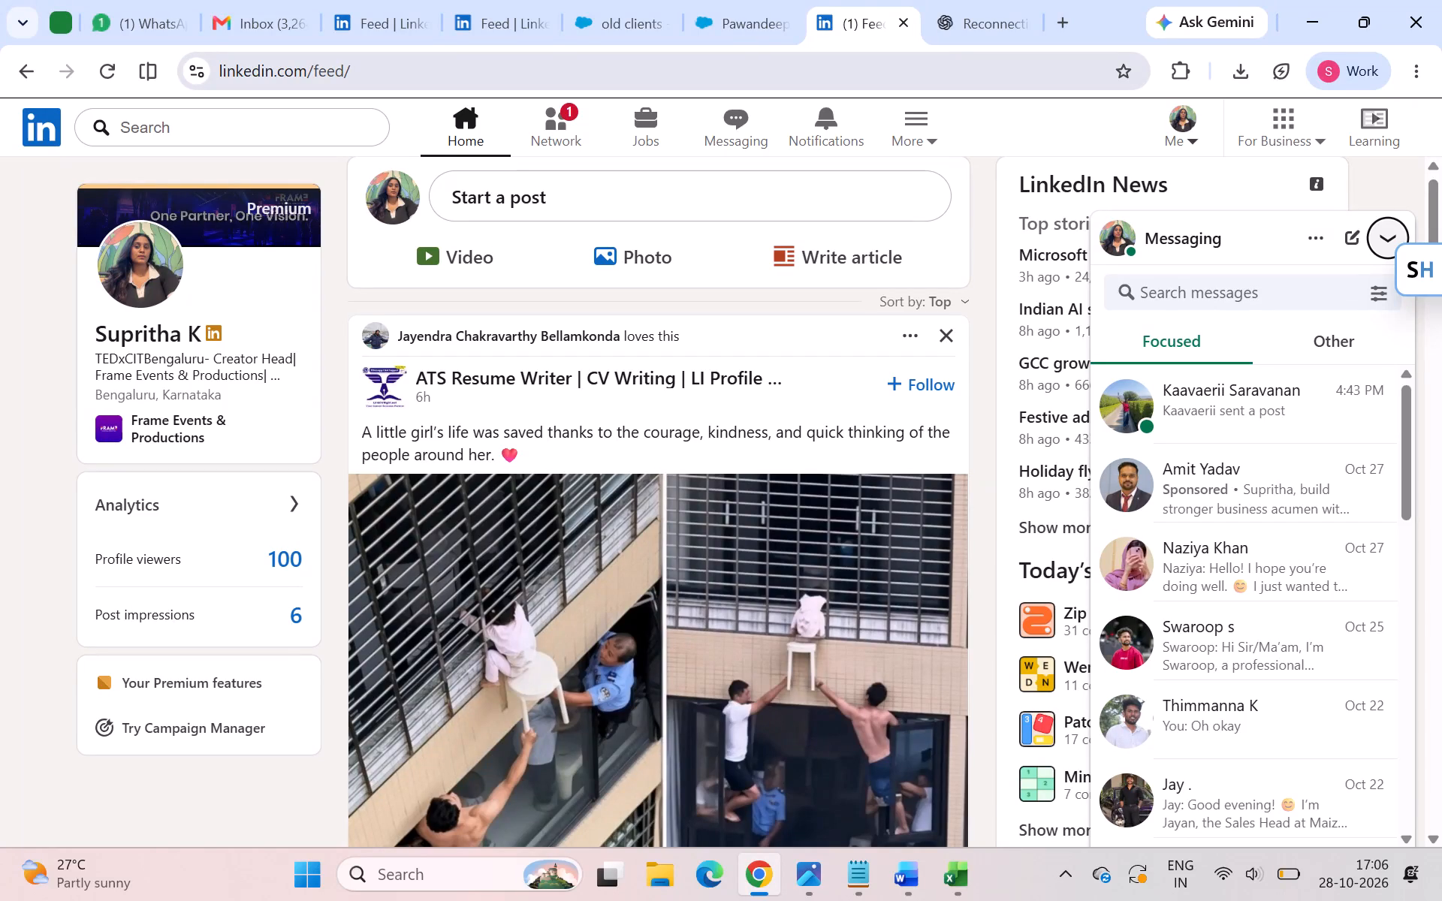
Open the pending connection invitation's sender profile from the network page and examine their photo, About section and hiring post.
{"action": "left_click", "coordinate": [572, 143]}
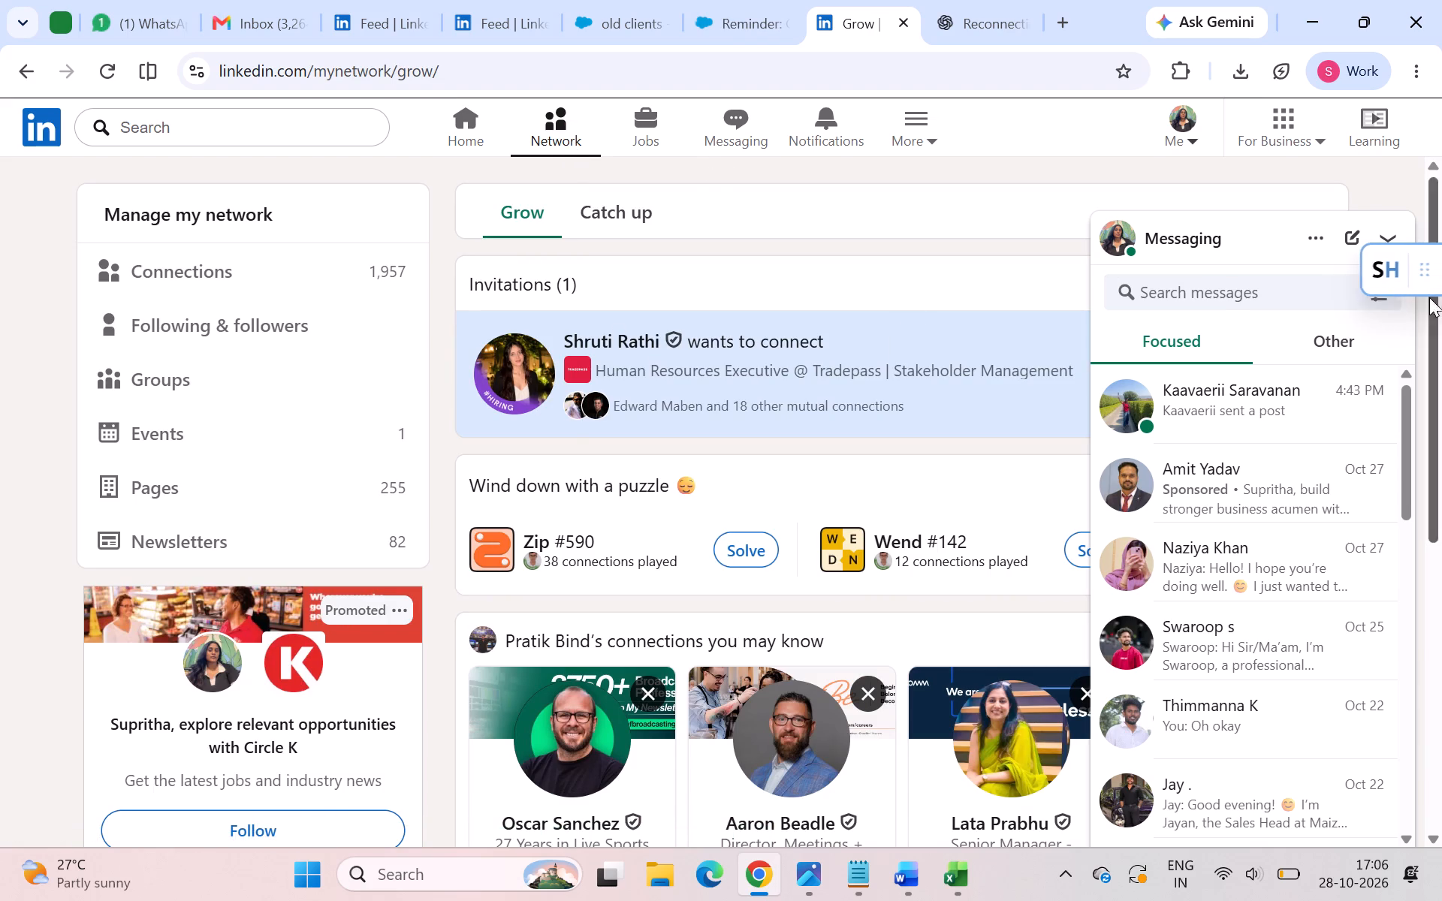
{"action": "left_click", "coordinate": [1382, 234]}
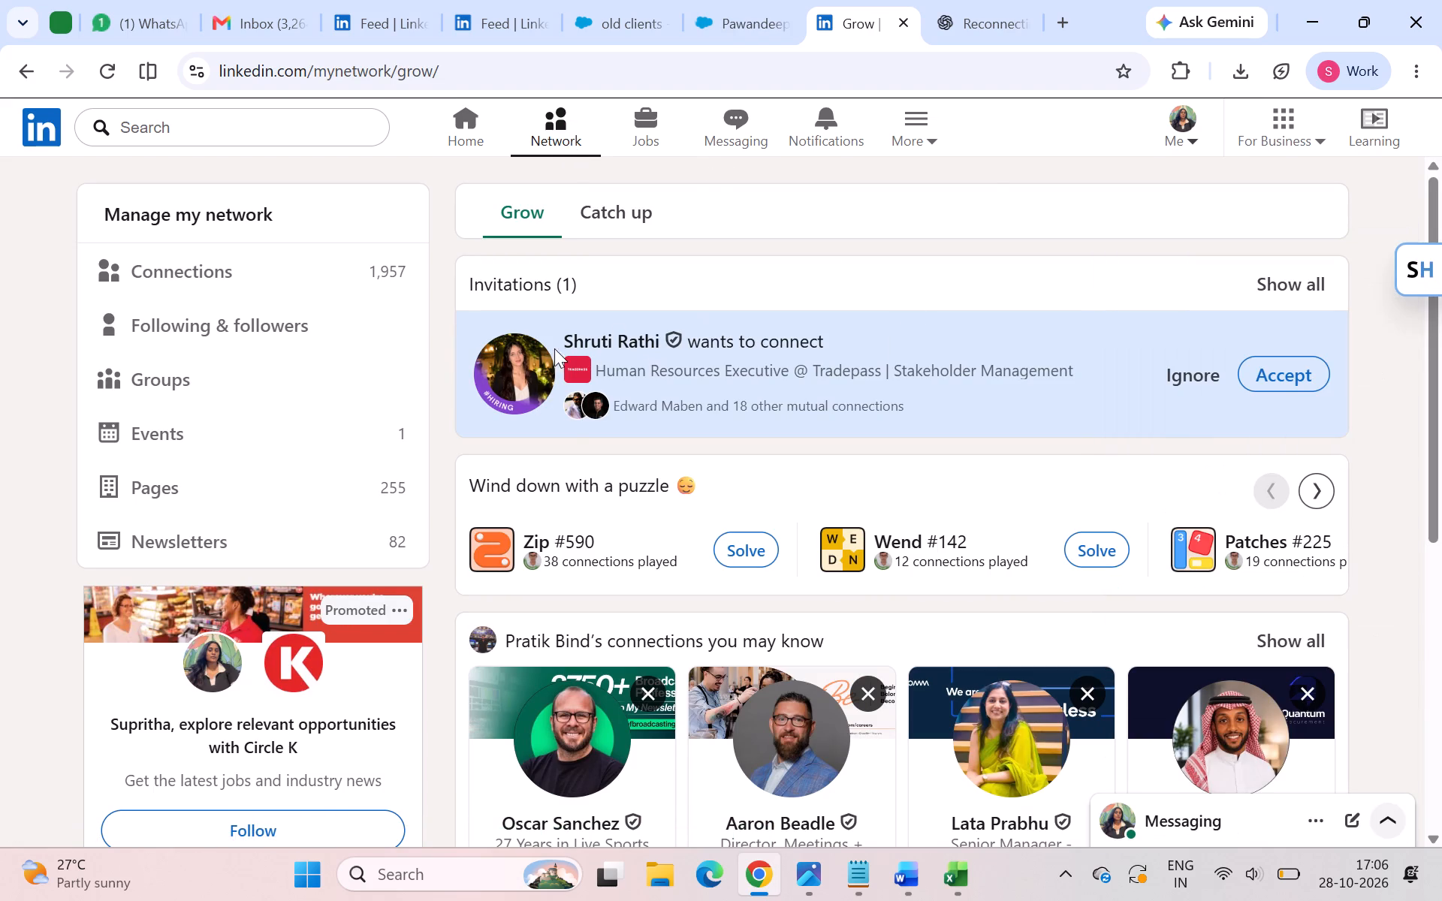
{"action": "left_click", "coordinate": [517, 353]}
{"action": "left_click", "coordinate": [178, 386]}
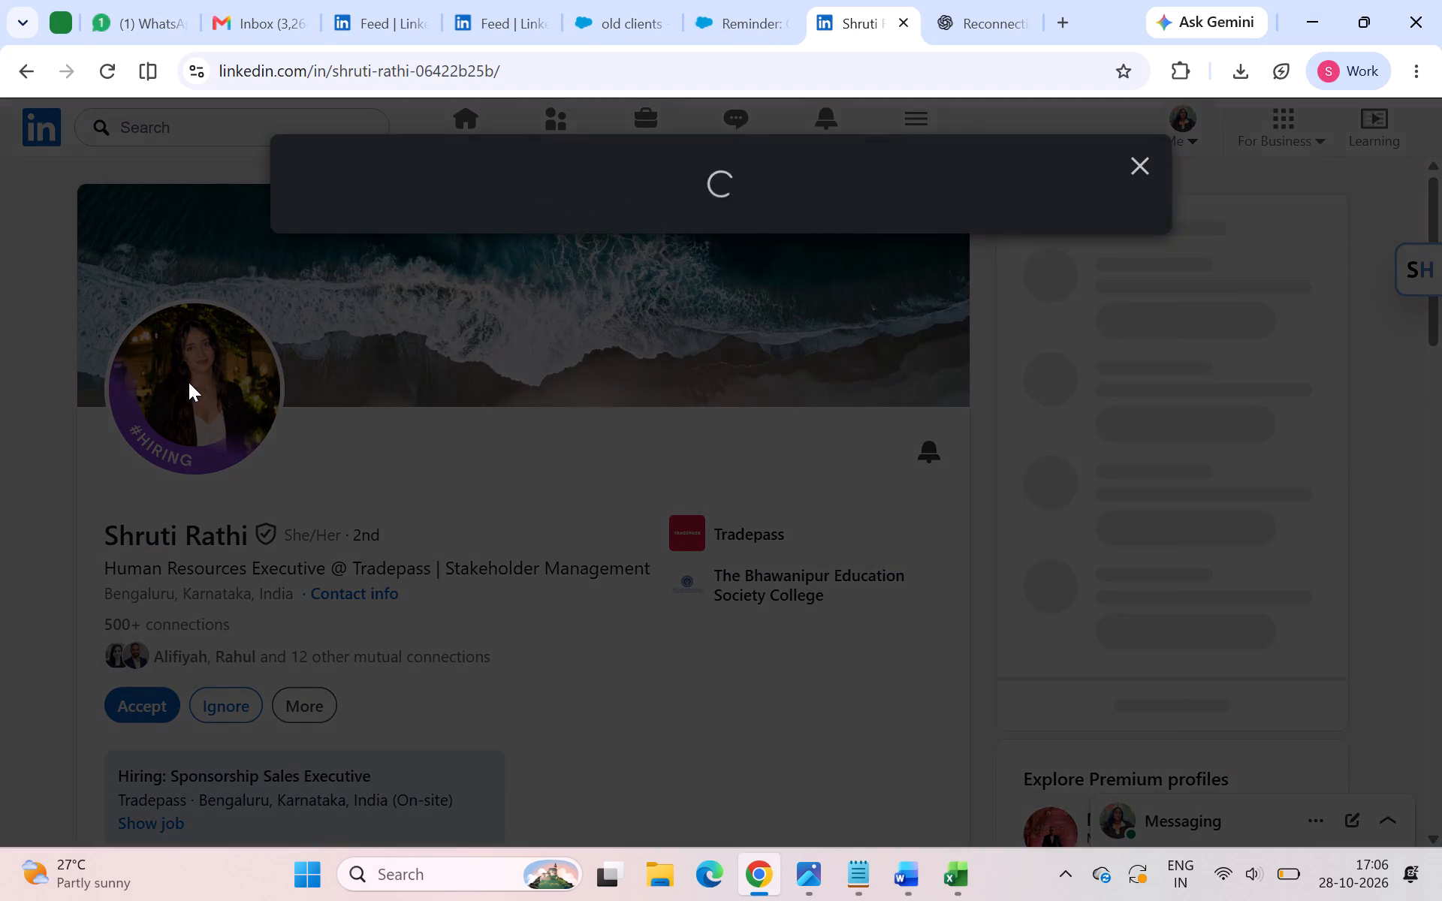
{"action": "left_click", "coordinate": [199, 287]}
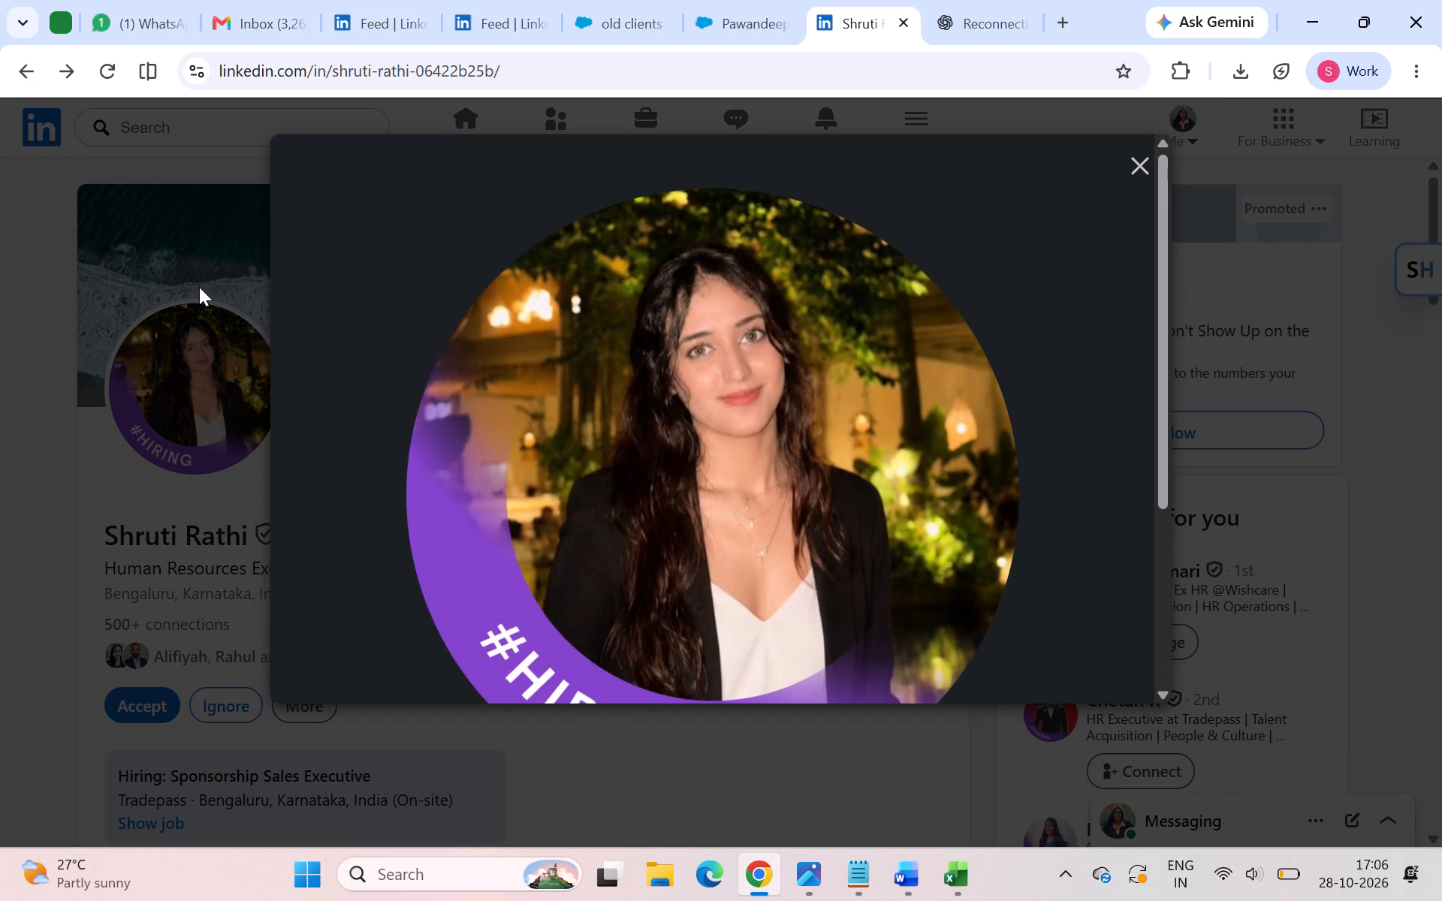
{"action": "left_click", "coordinate": [170, 423]}
{"action": "left_click", "coordinate": [232, 306]}
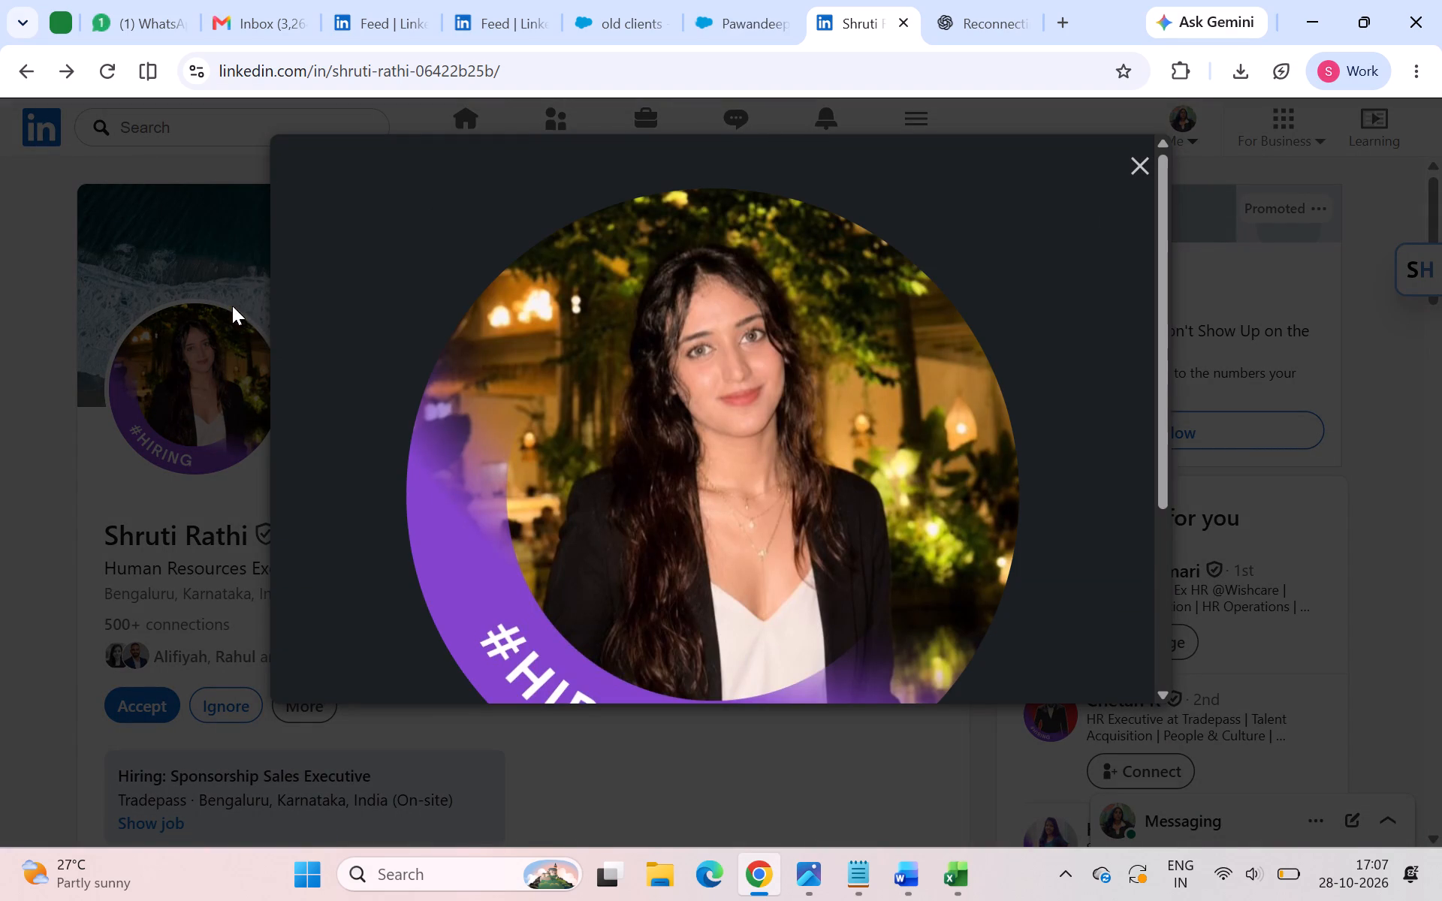
{"action": "scroll", "coordinate": [518, 678], "scroll_direction": "down", "scroll_amount": 7}
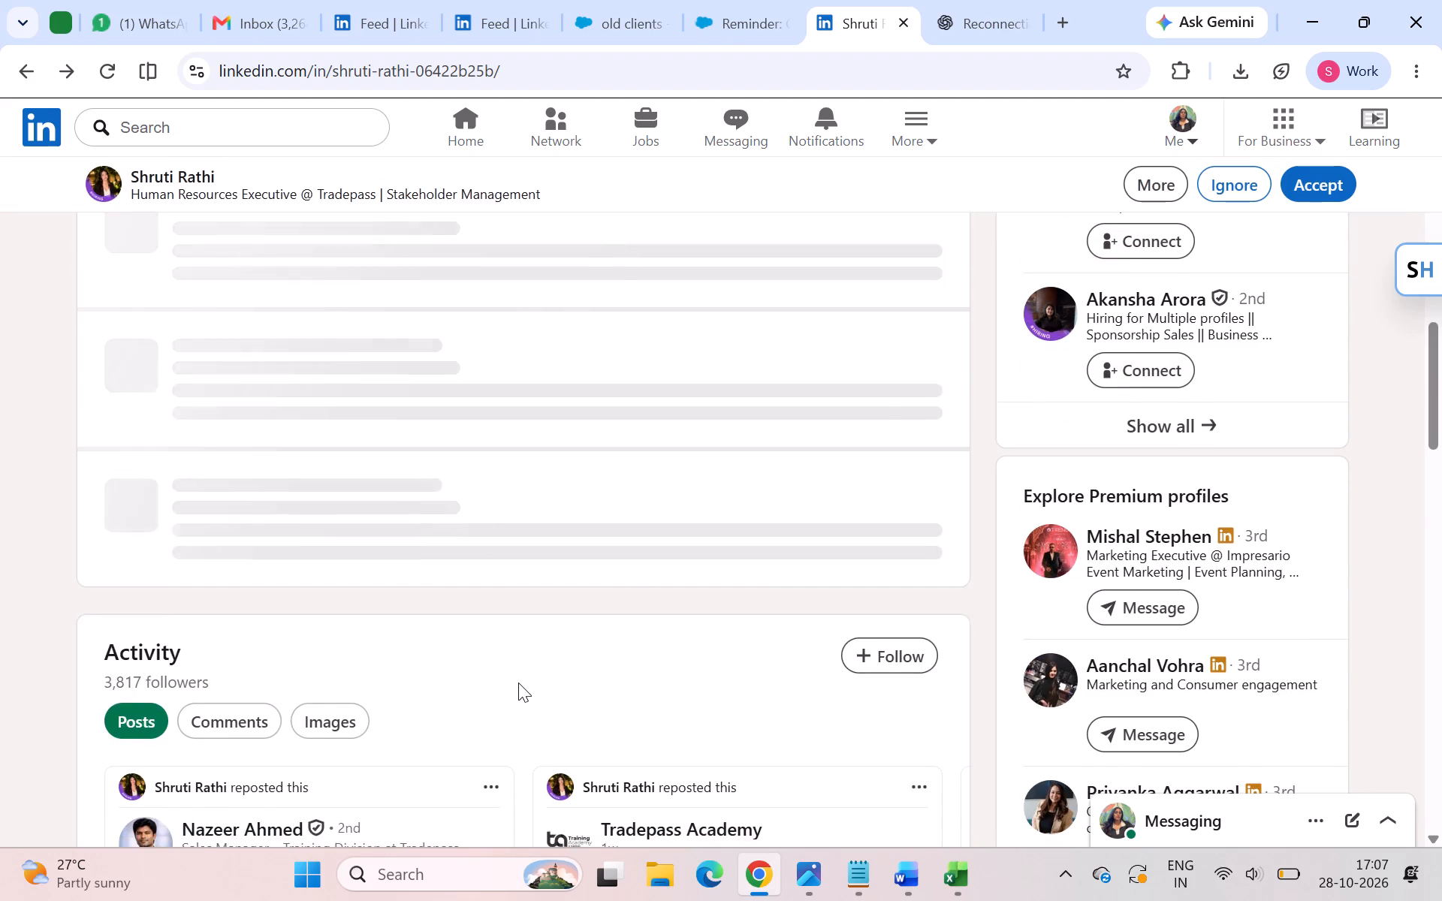
{"action": "scroll", "coordinate": [518, 683], "scroll_direction": "down", "scroll_amount": 4}
{"action": "scroll", "coordinate": [518, 683], "scroll_direction": "up", "scroll_amount": 7}
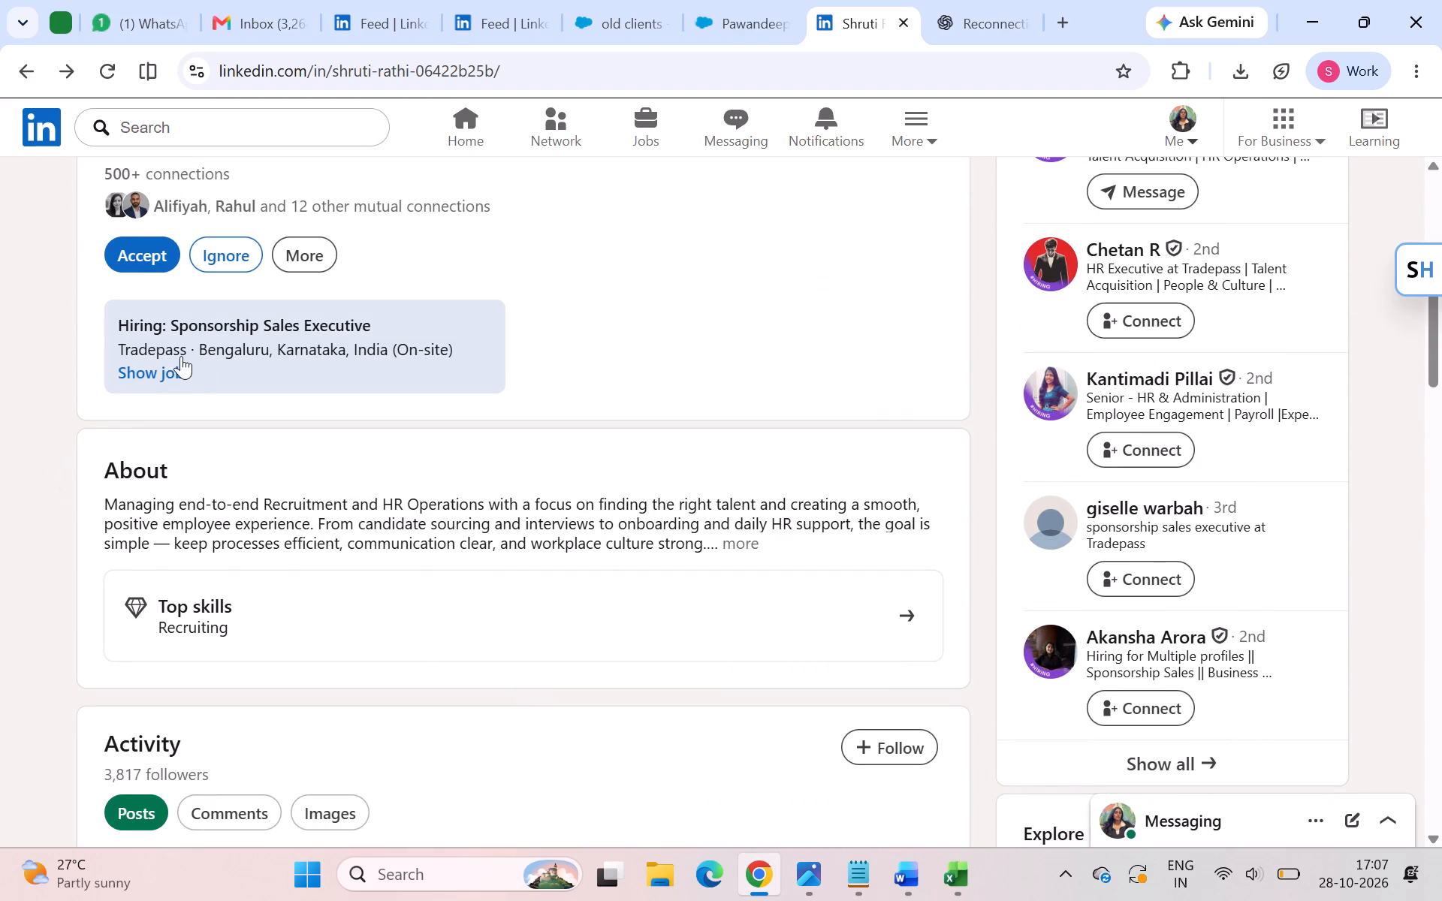
{"action": "left_click", "coordinate": [149, 367]}
{"action": "left_click", "coordinate": [165, 364]}
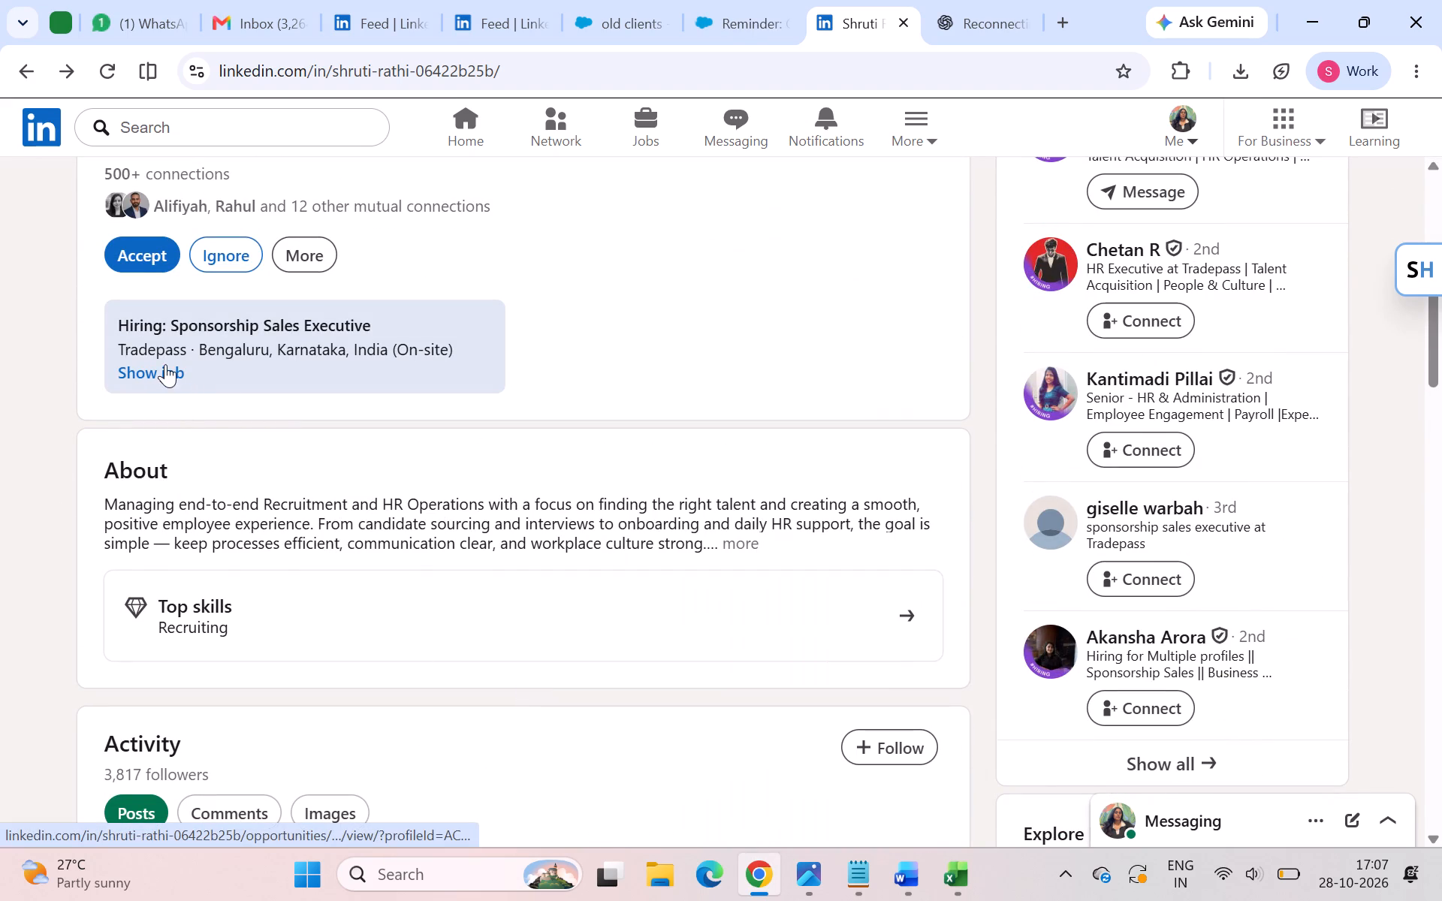
{"action": "double_click", "coordinate": [158, 366]}
Accept the connection invitation from the Tradepass Human Resources Executive on their profile.
{"action": "scroll", "coordinate": [273, 388], "scroll_direction": "up", "scroll_amount": 11}
{"action": "triple_click", "coordinate": [137, 252]}
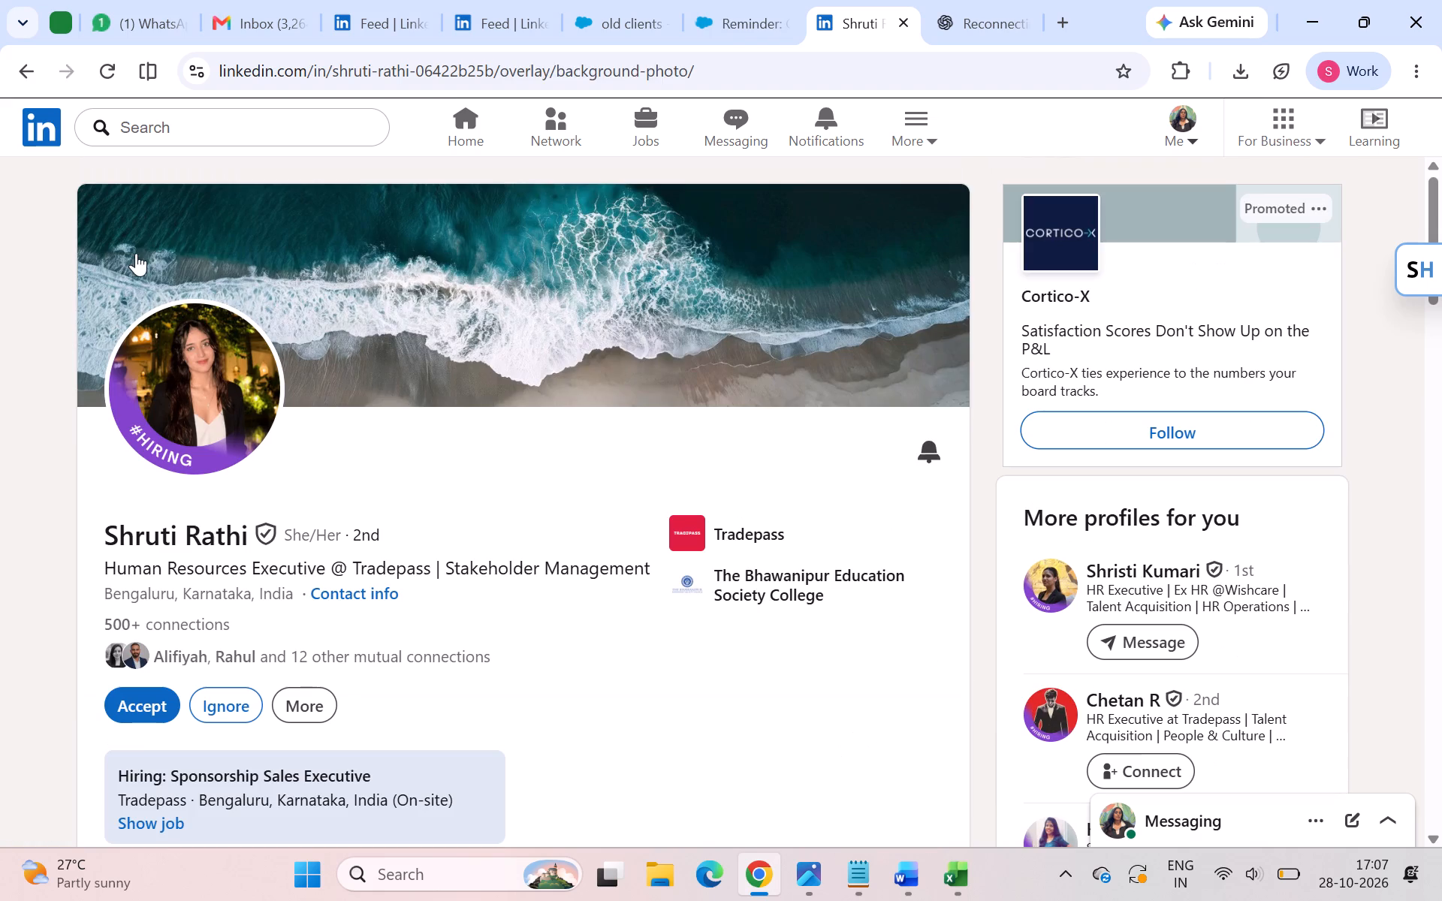
{"action": "left_click", "coordinate": [122, 689]}
{"action": "left_click", "coordinate": [122, 689]}
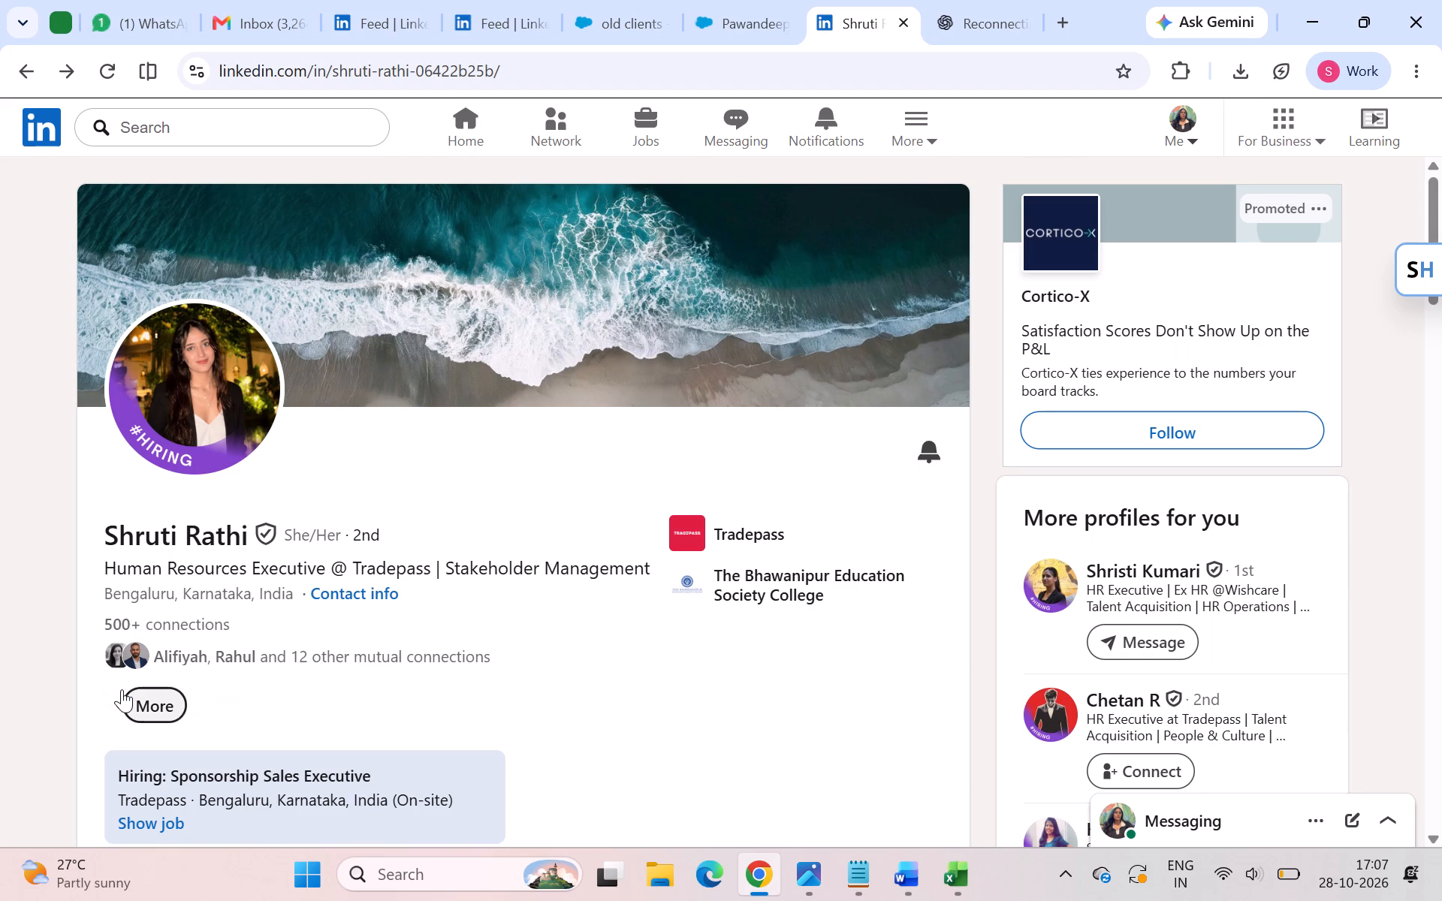
Leave the new connection's profile and return to the LinkedIn home feed.
{"action": "left_click", "coordinate": [17, 71]}
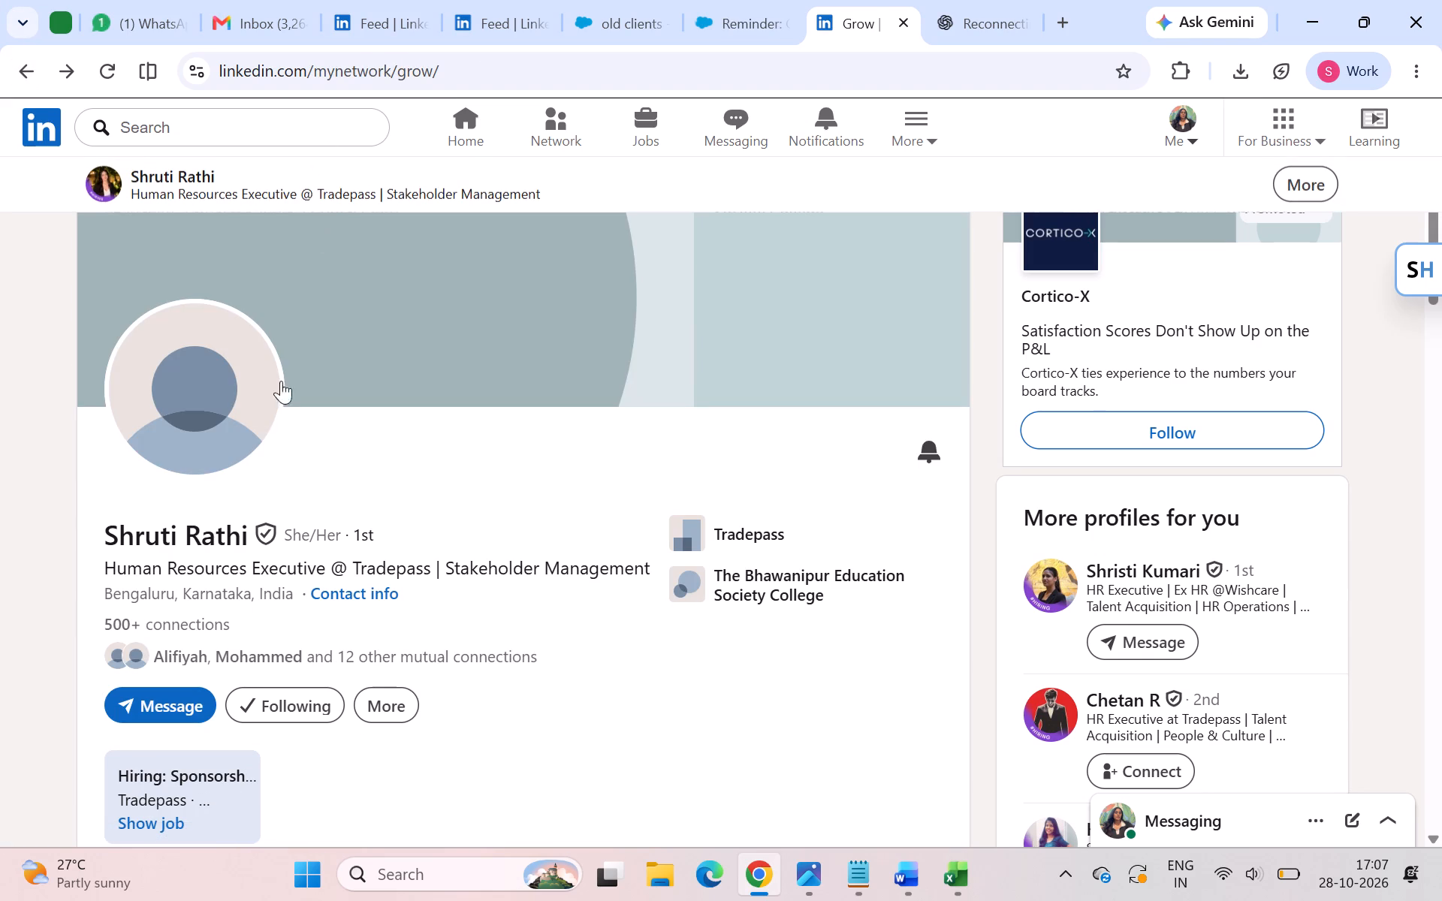
{"action": "triple_click", "coordinate": [460, 116]}
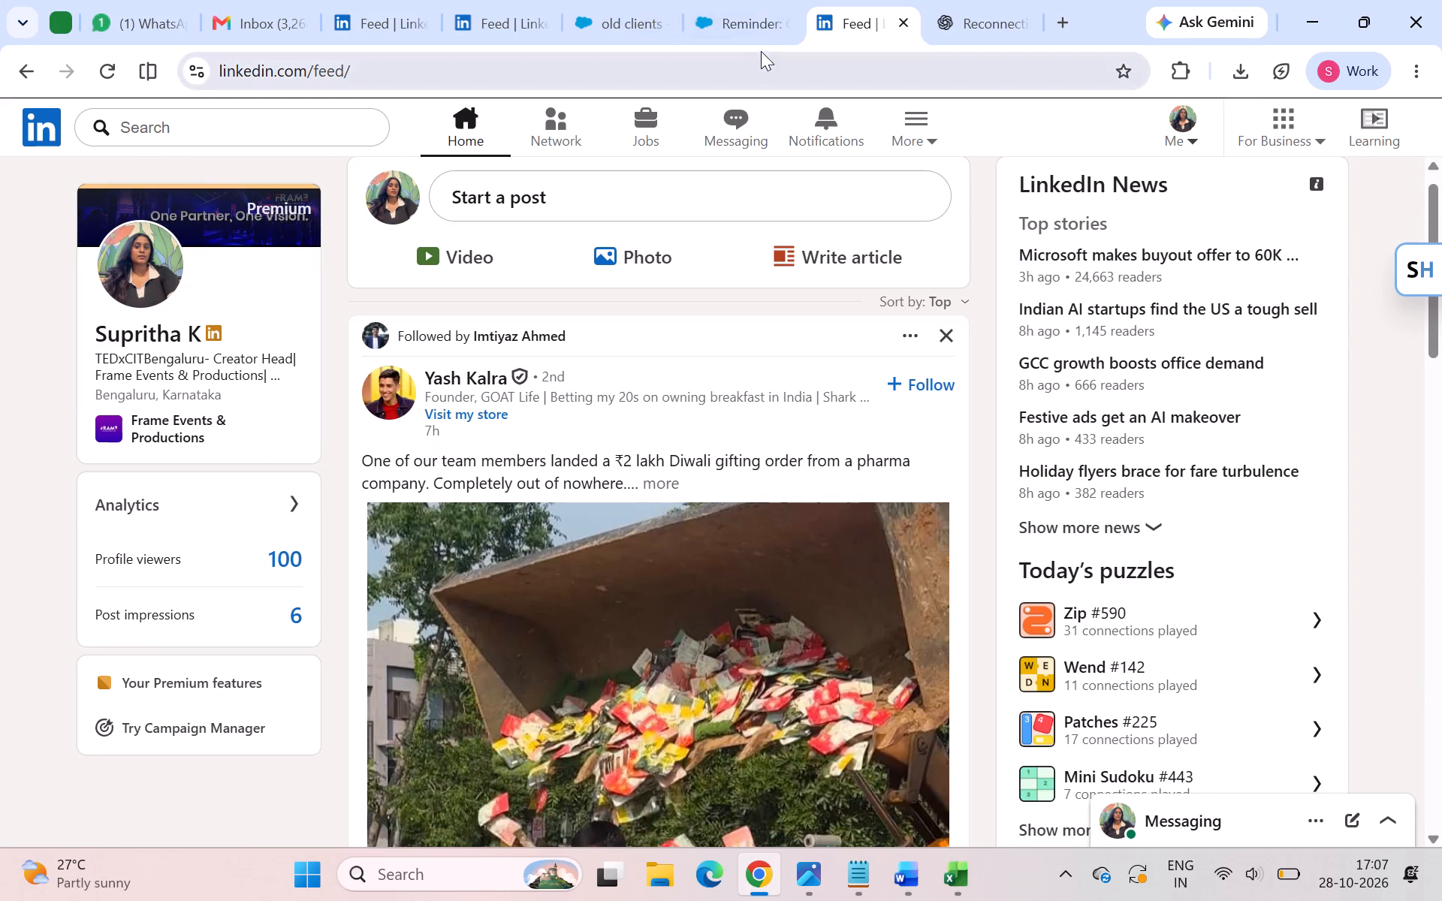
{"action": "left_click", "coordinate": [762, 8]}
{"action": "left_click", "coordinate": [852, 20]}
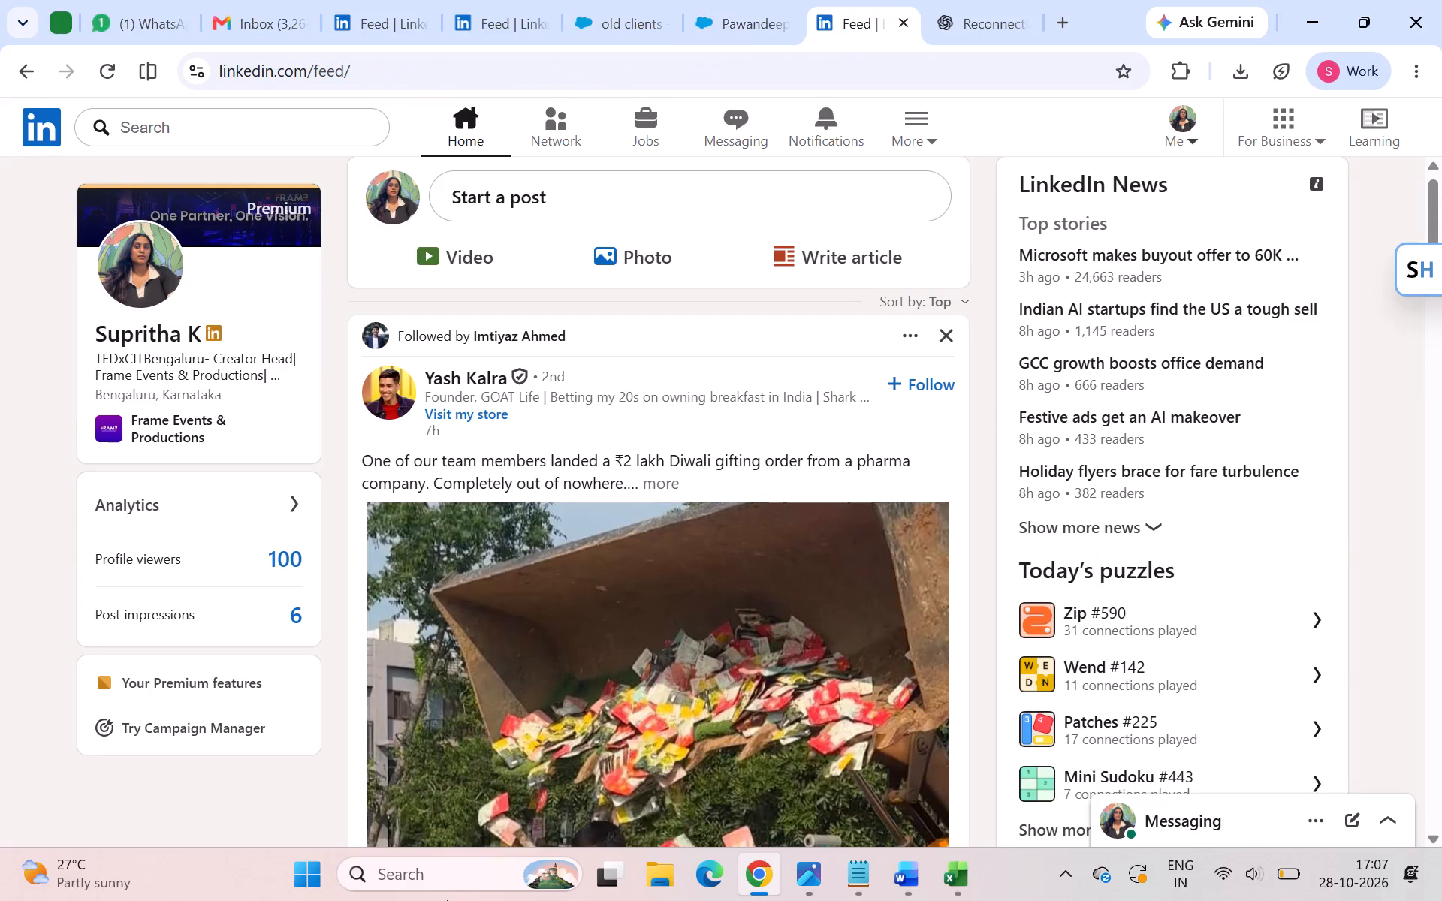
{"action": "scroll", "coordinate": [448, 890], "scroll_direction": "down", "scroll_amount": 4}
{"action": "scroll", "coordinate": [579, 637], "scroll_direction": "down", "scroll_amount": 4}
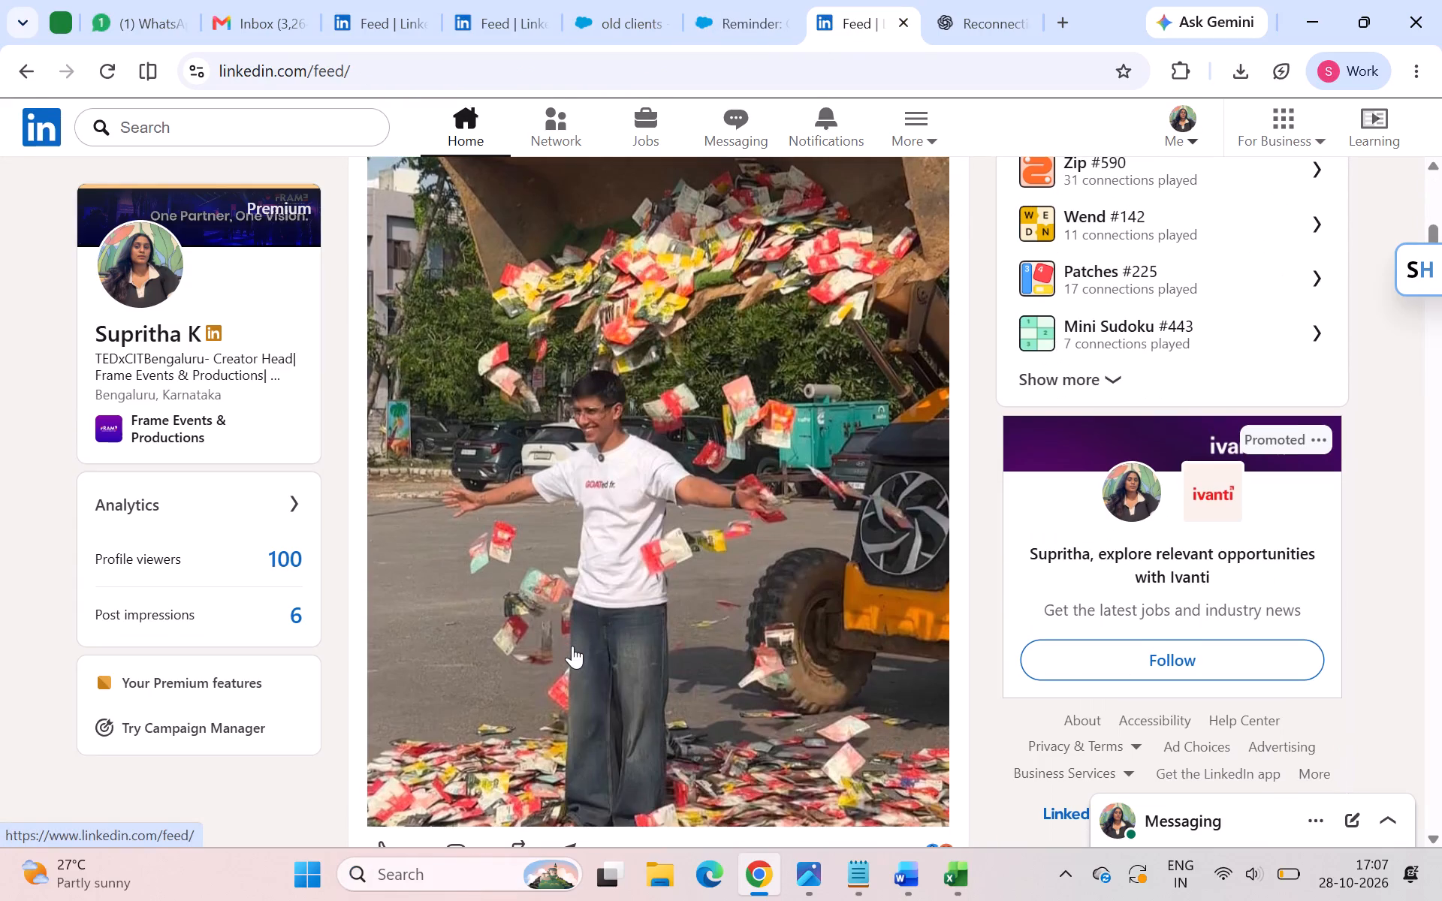
Switch to the Stryker lead record in Salesforce and examine its lead information and social media links.
{"action": "left_click", "coordinate": [742, 14]}
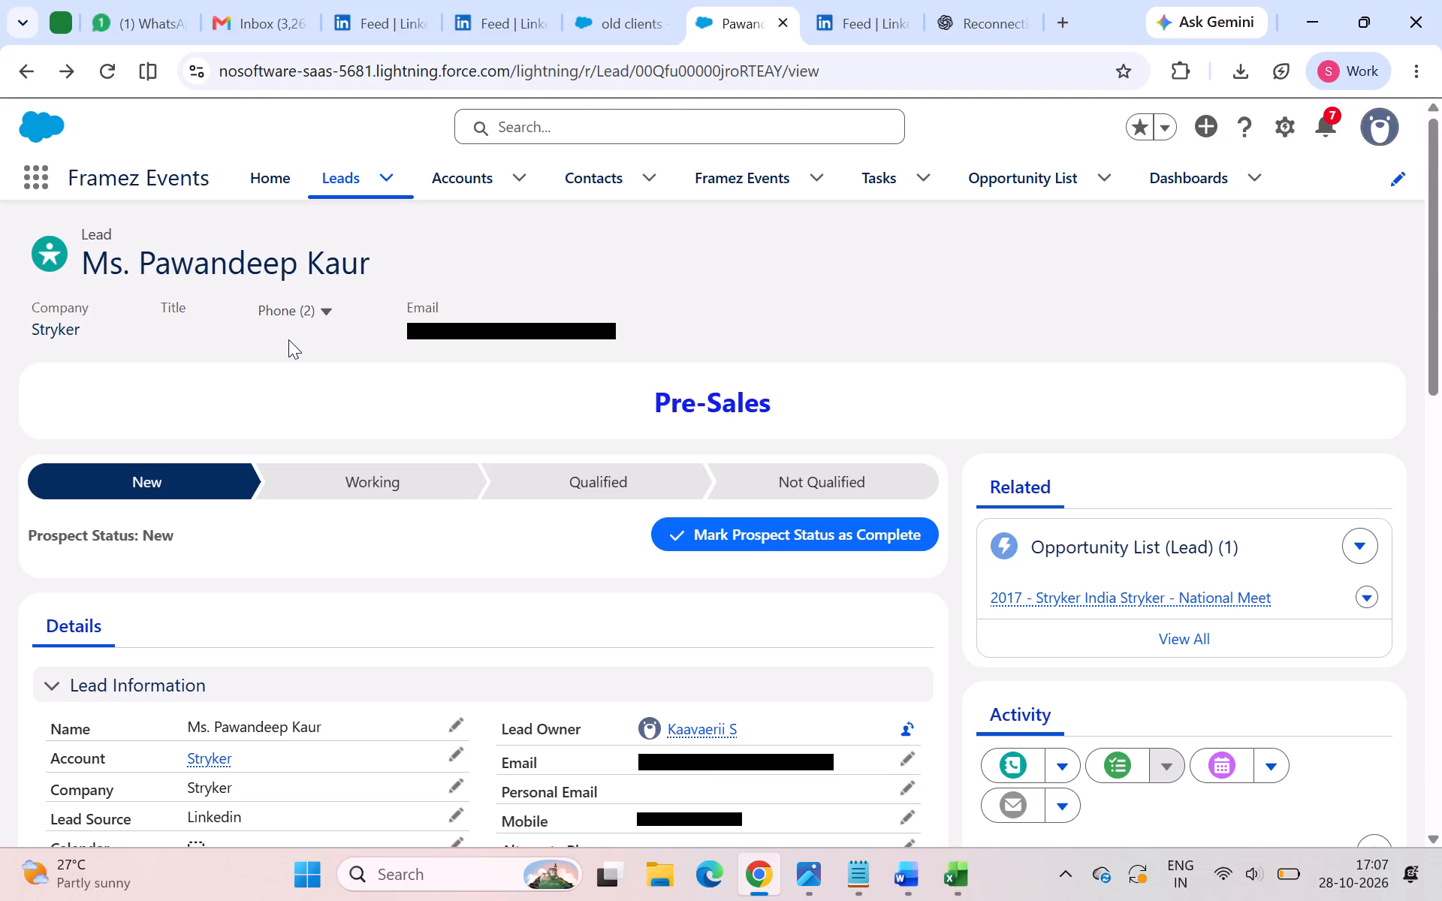
{"action": "scroll", "coordinate": [484, 876], "scroll_direction": "down", "scroll_amount": 4}
{"action": "scroll", "coordinate": [658, 669], "scroll_direction": "down", "scroll_amount": 3}
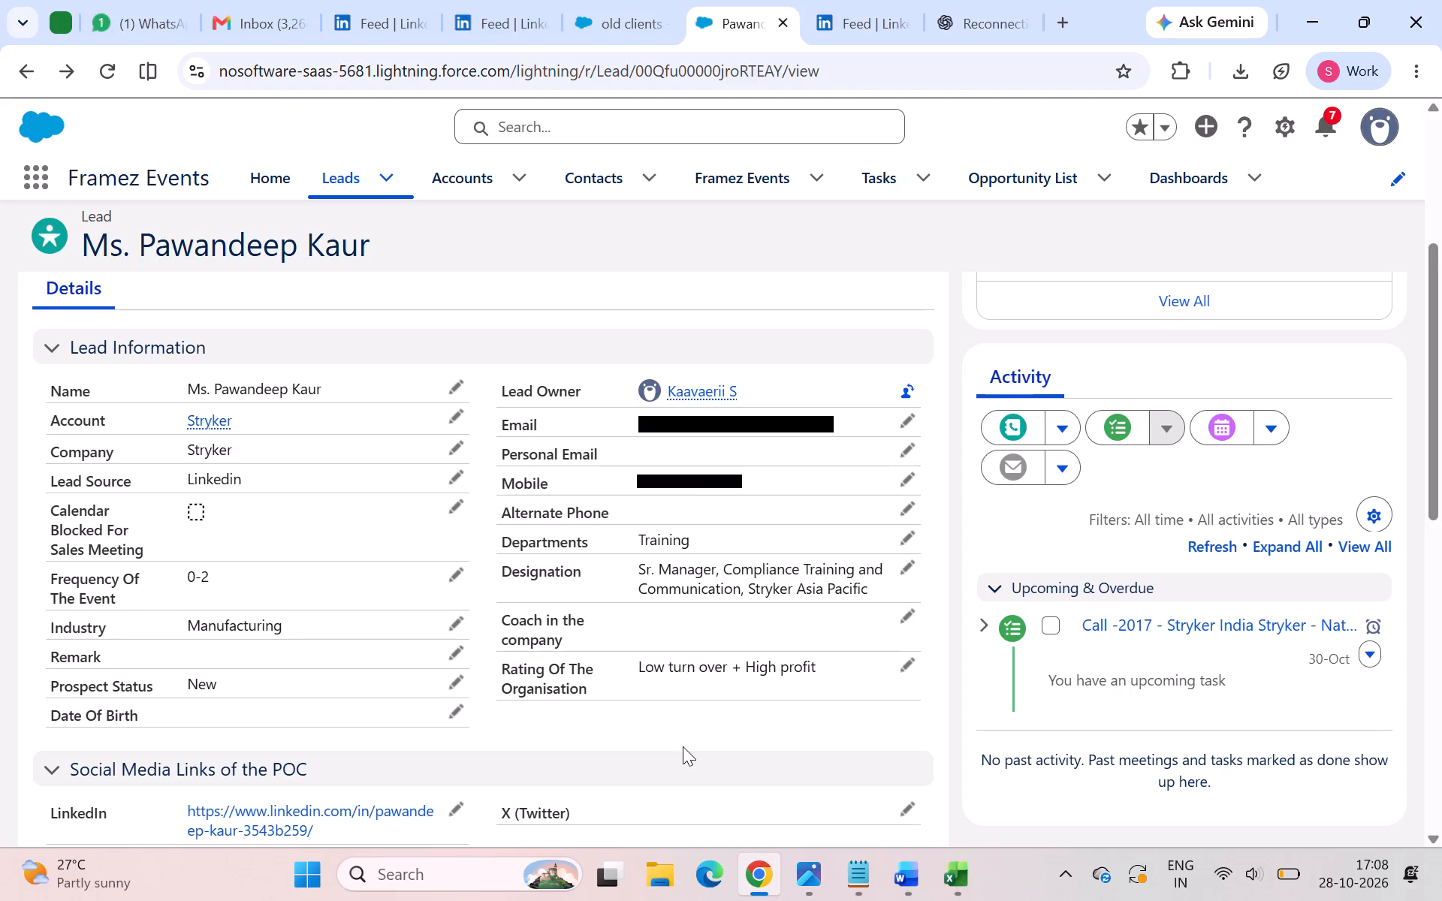
Return to the Salesforce task search results for old clients.
{"action": "left_click", "coordinate": [623, 28]}
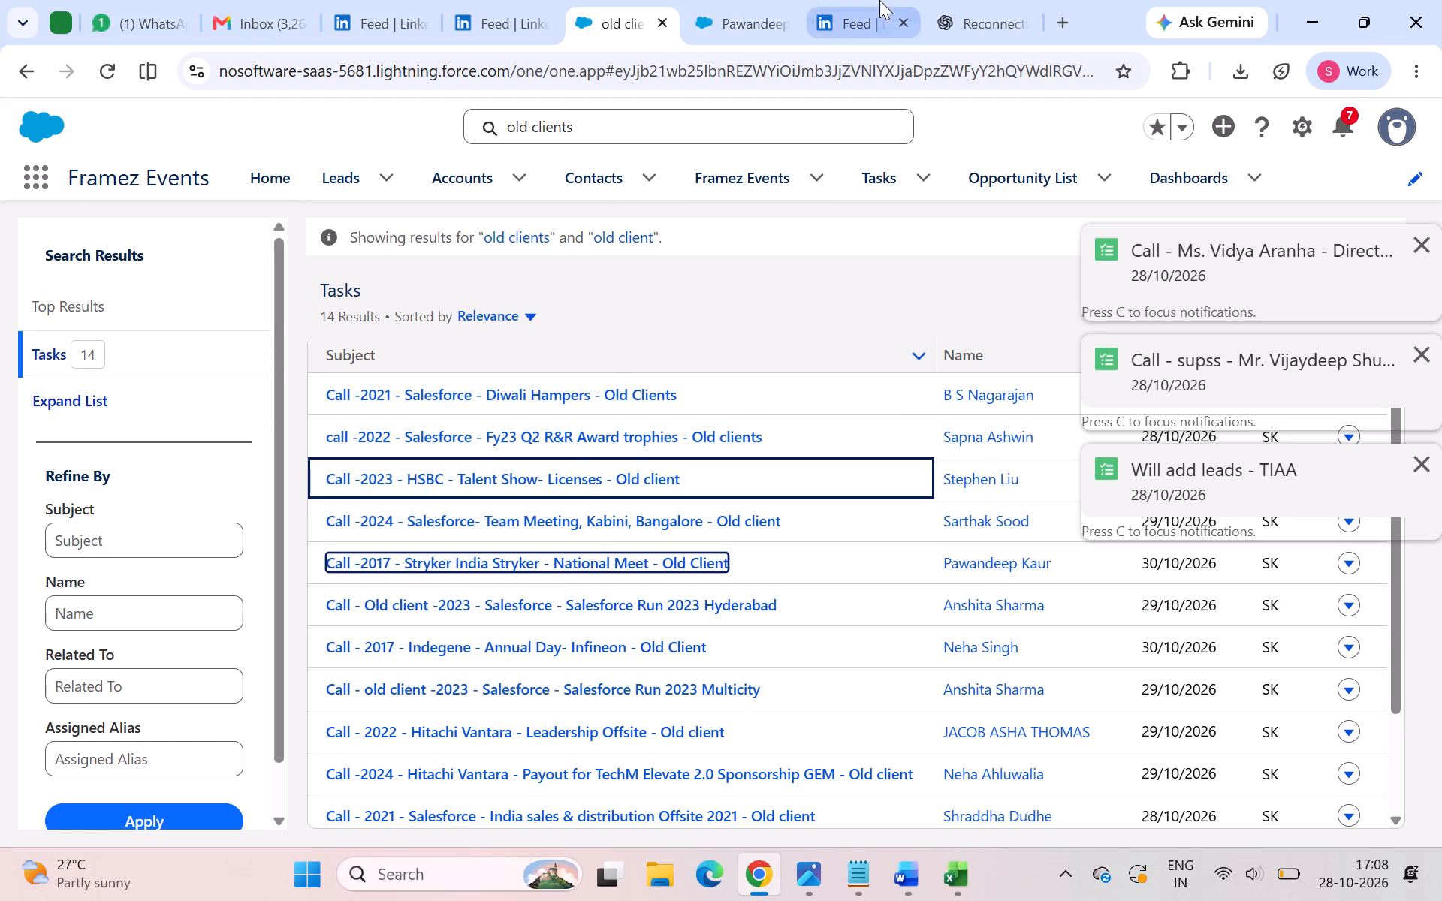
In Salesforce, close the previous lead's tab and open the 2023 HSBC Talent Show Licenses task from the old clients results in a new tab.
{"action": "left_click", "coordinate": [747, 32]}
{"action": "left_click", "coordinate": [780, 23]}
{"action": "left_click", "coordinate": [593, 9]}
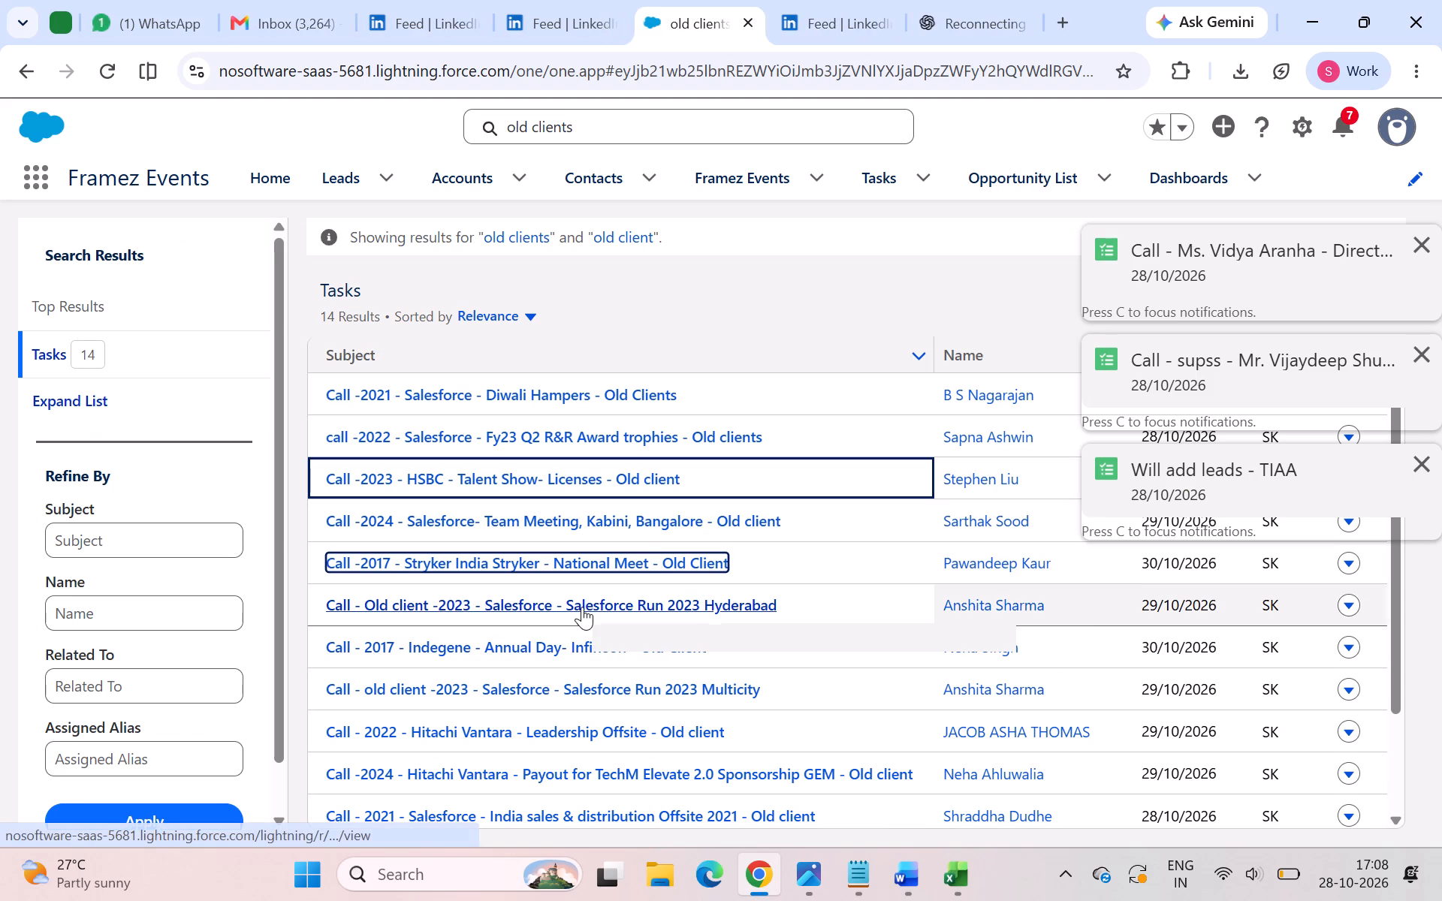
{"action": "right_click", "coordinate": [466, 470]}
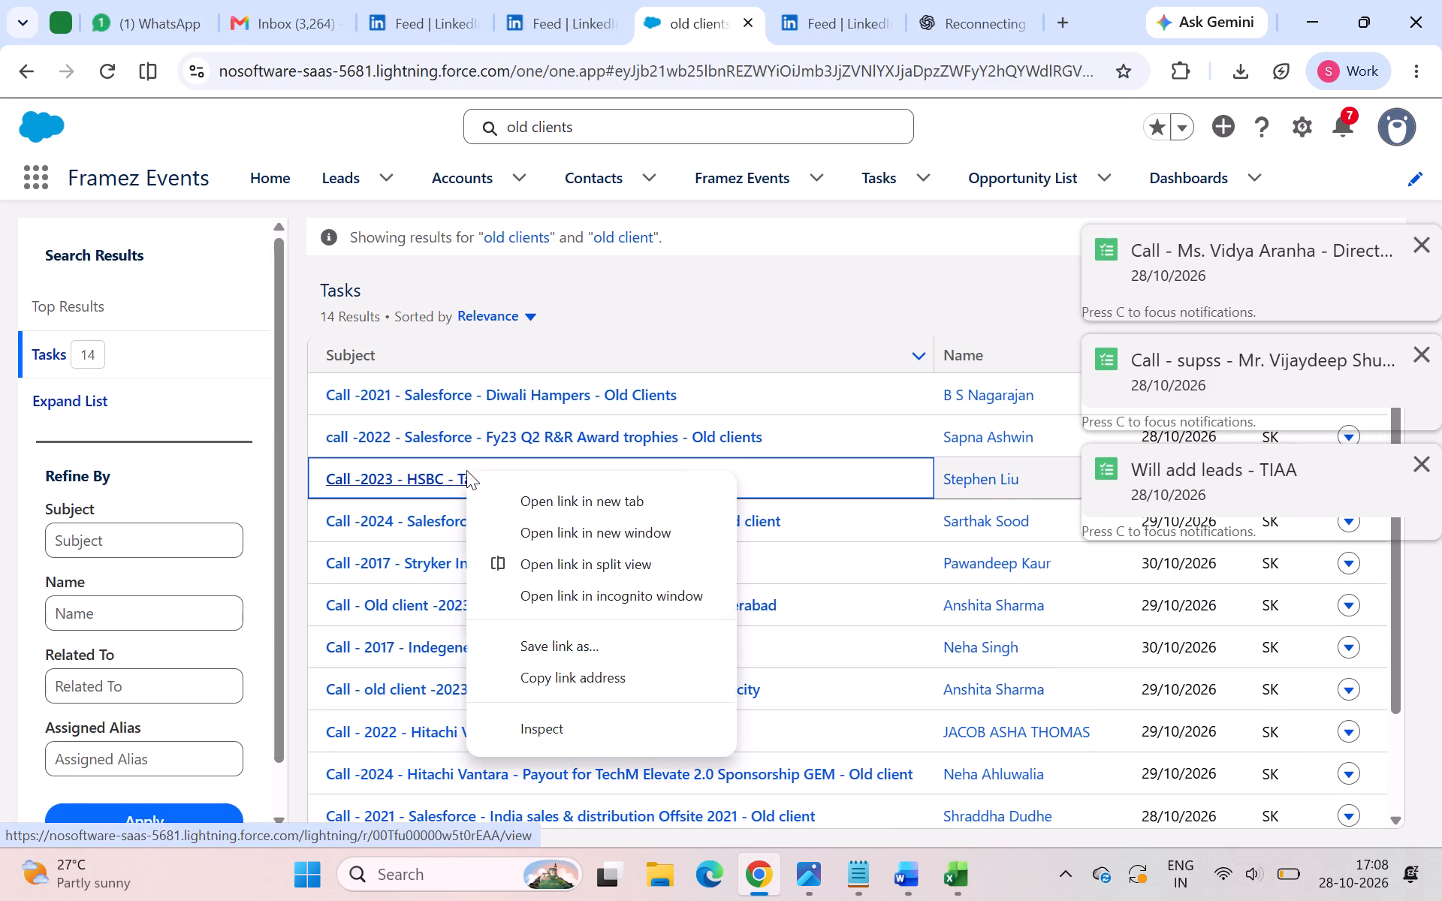
{"action": "left_click", "coordinate": [523, 489]}
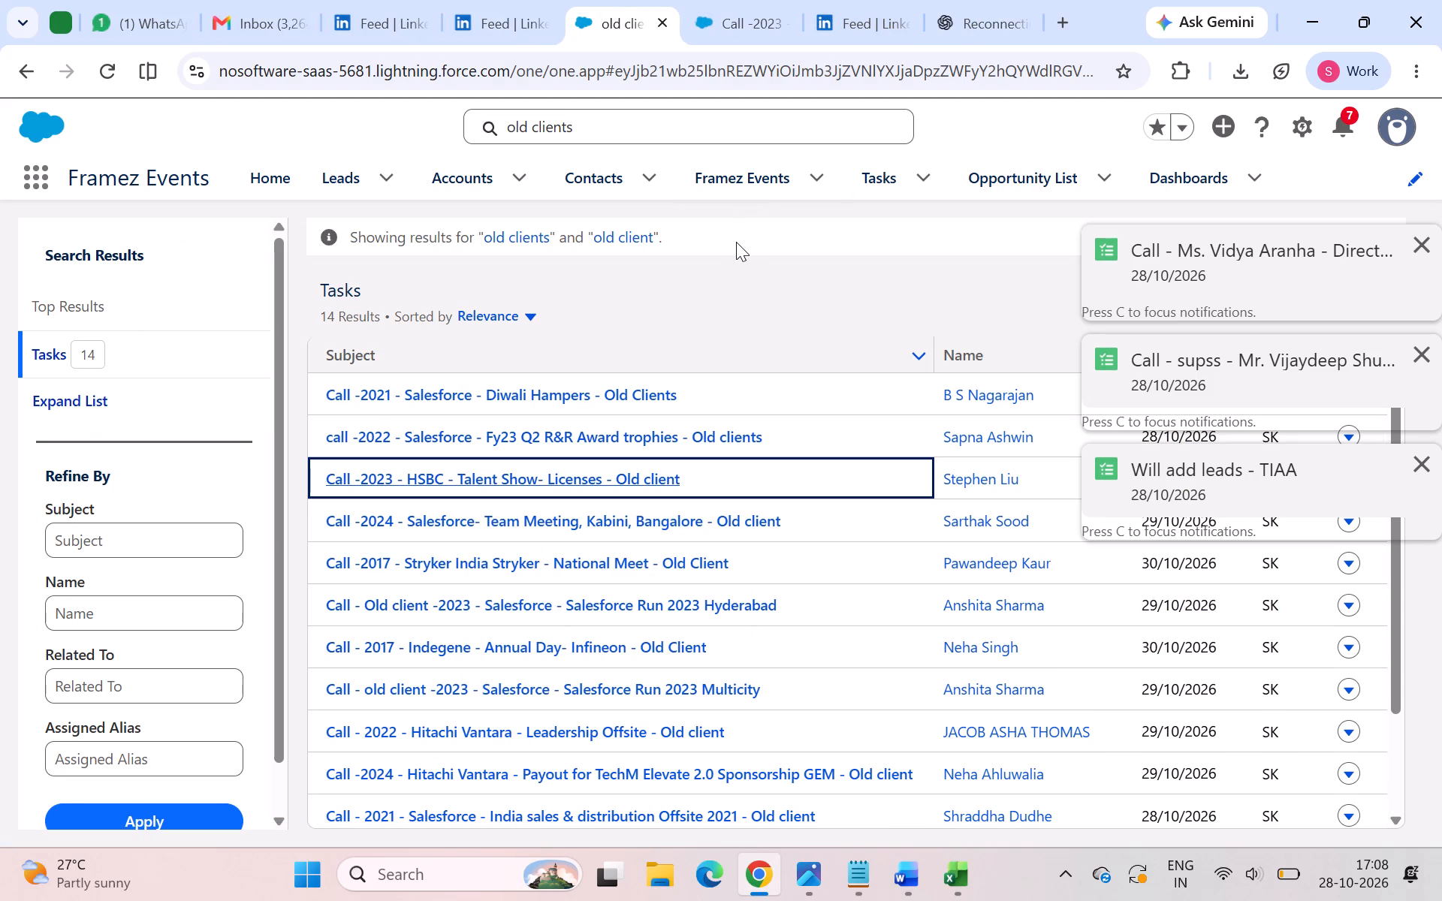
Dismiss task reminder notifications covering the old clients search results.
{"action": "left_click", "coordinate": [1424, 236]}
{"action": "left_click", "coordinate": [1425, 248]}
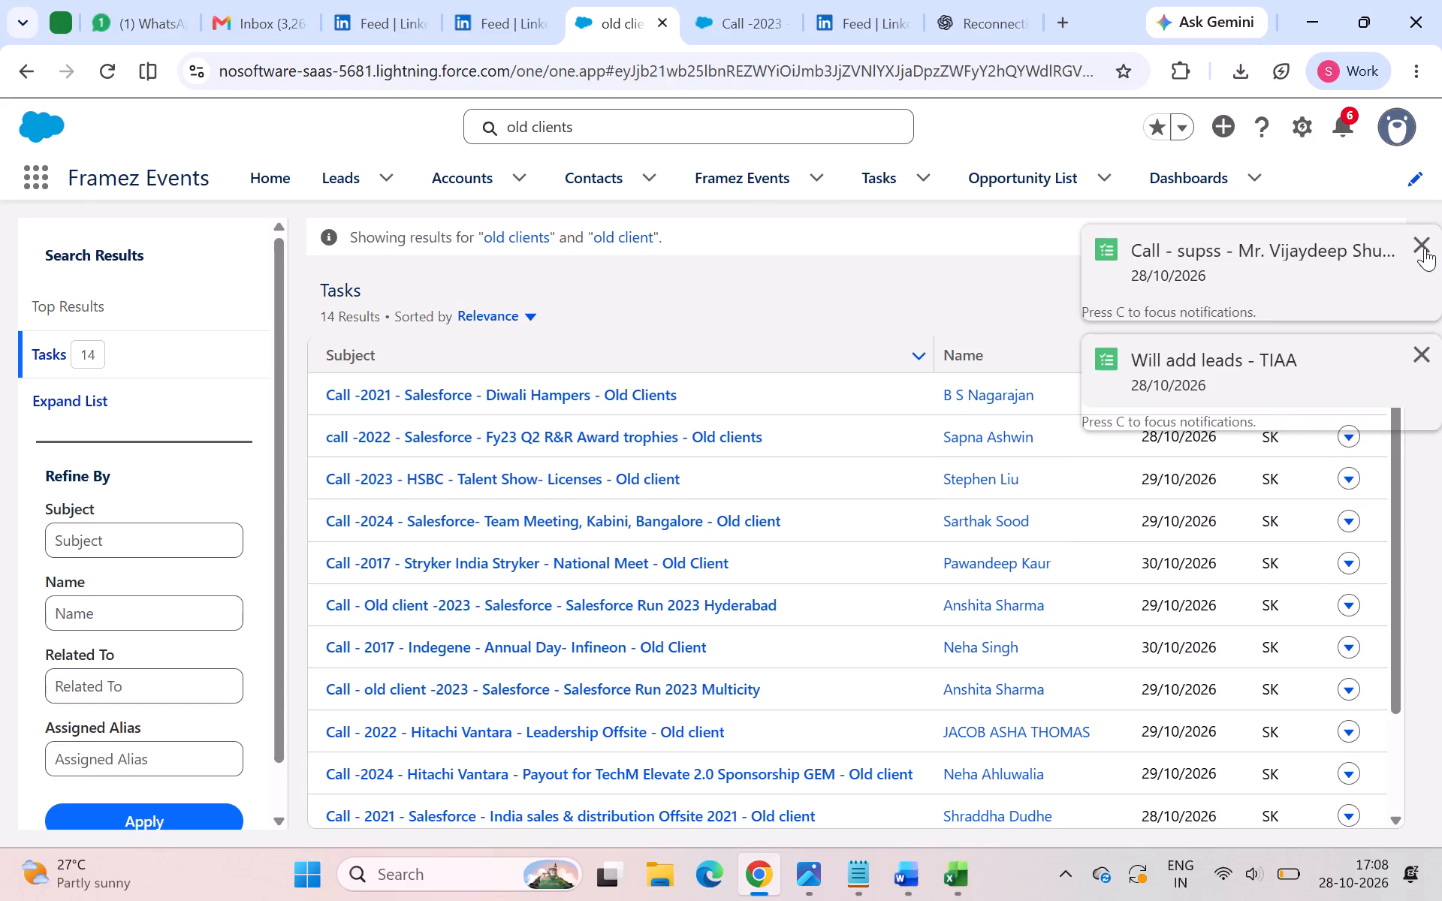
{"action": "left_click", "coordinate": [1420, 250]}
Open the lead linked to the HSBC Talent Show task and copy the full description of its logged call.
{"action": "left_click", "coordinate": [740, 5]}
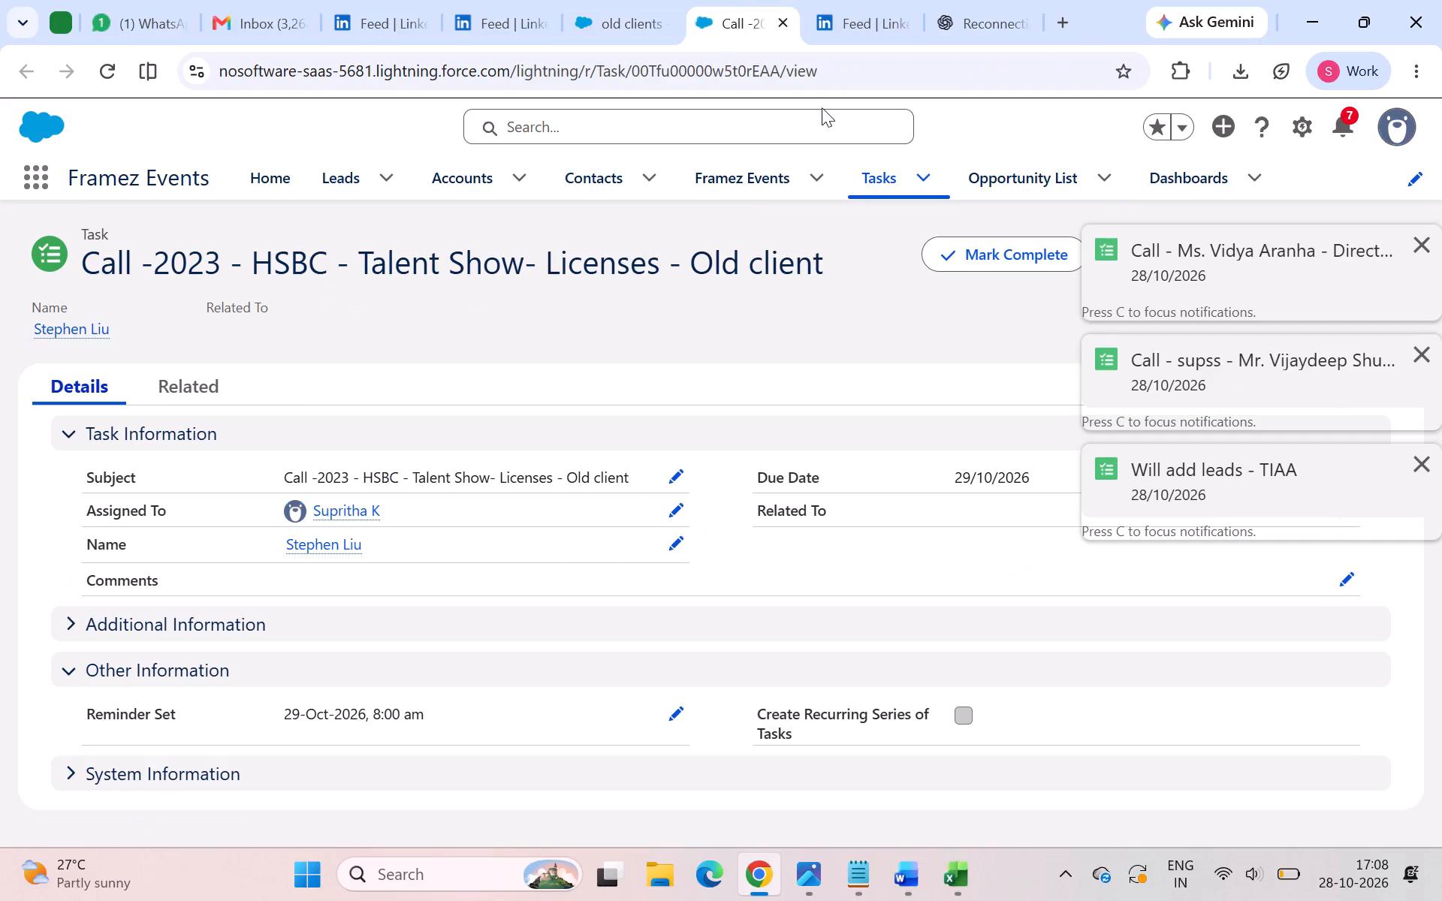
{"action": "left_click", "coordinate": [350, 552]}
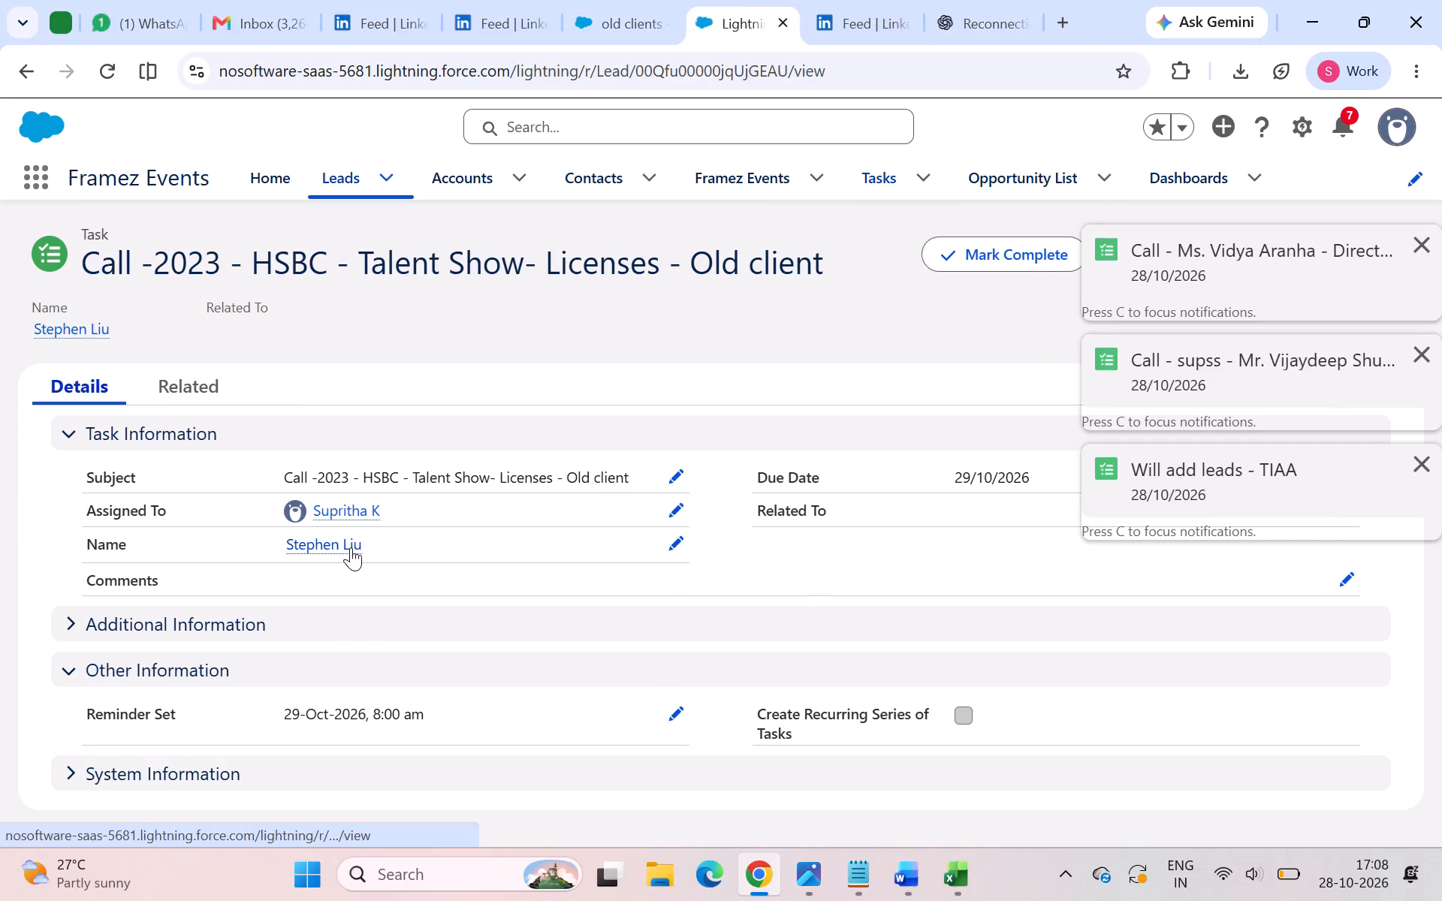
{"action": "scroll", "coordinate": [992, 571], "scroll_direction": "down", "scroll_amount": 5}
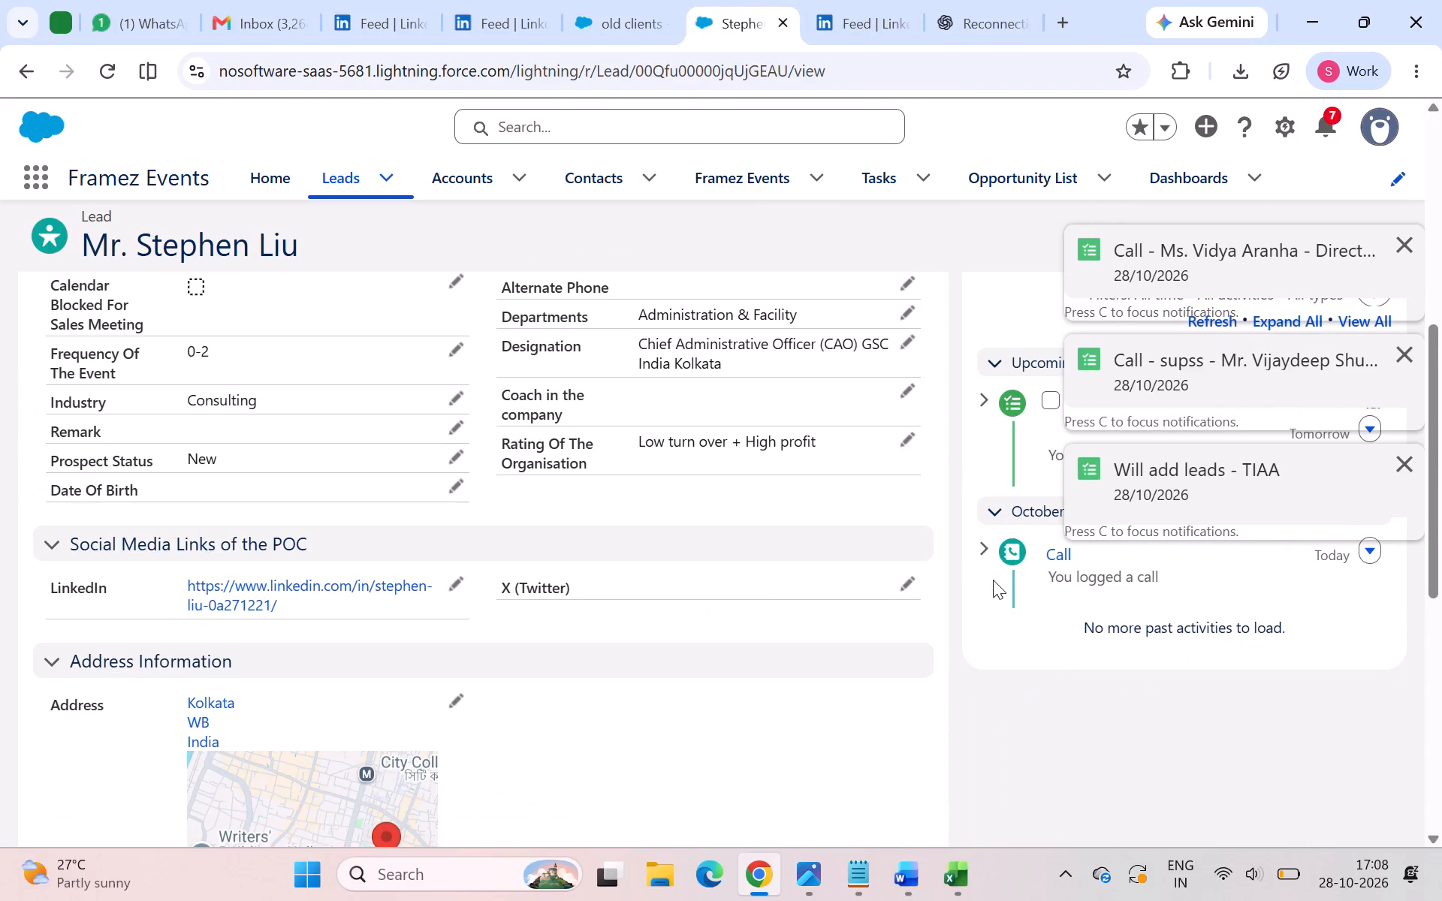
{"action": "left_click", "coordinate": [982, 547]}
{"action": "left_click_drag", "start_coordinate": [1271, 639], "coordinate": [1265, 642]}
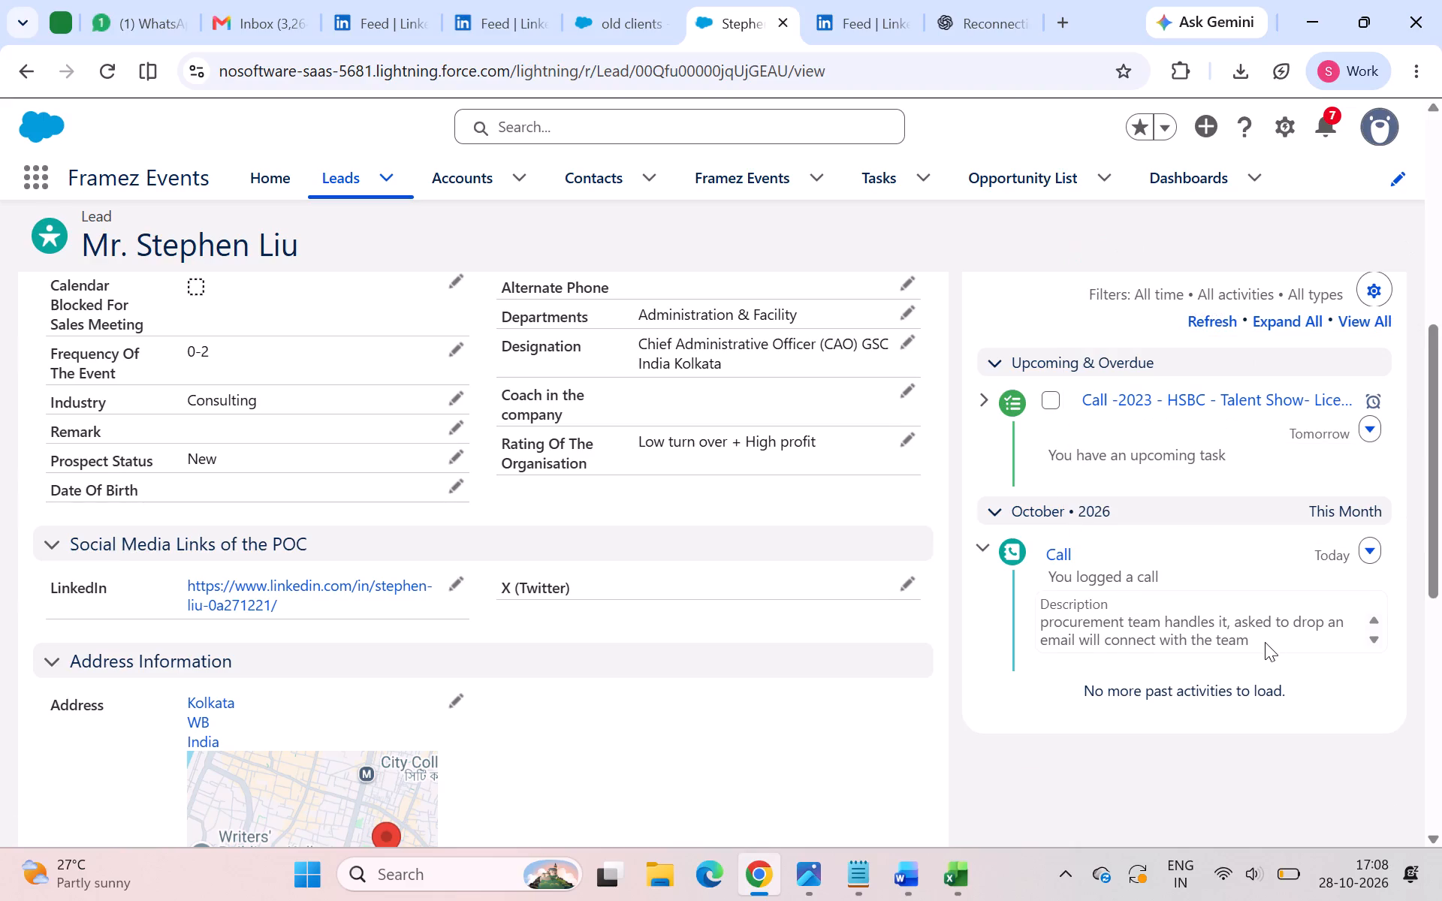
{"action": "left_click_drag", "start_coordinate": [1265, 642], "coordinate": [1029, 626]}
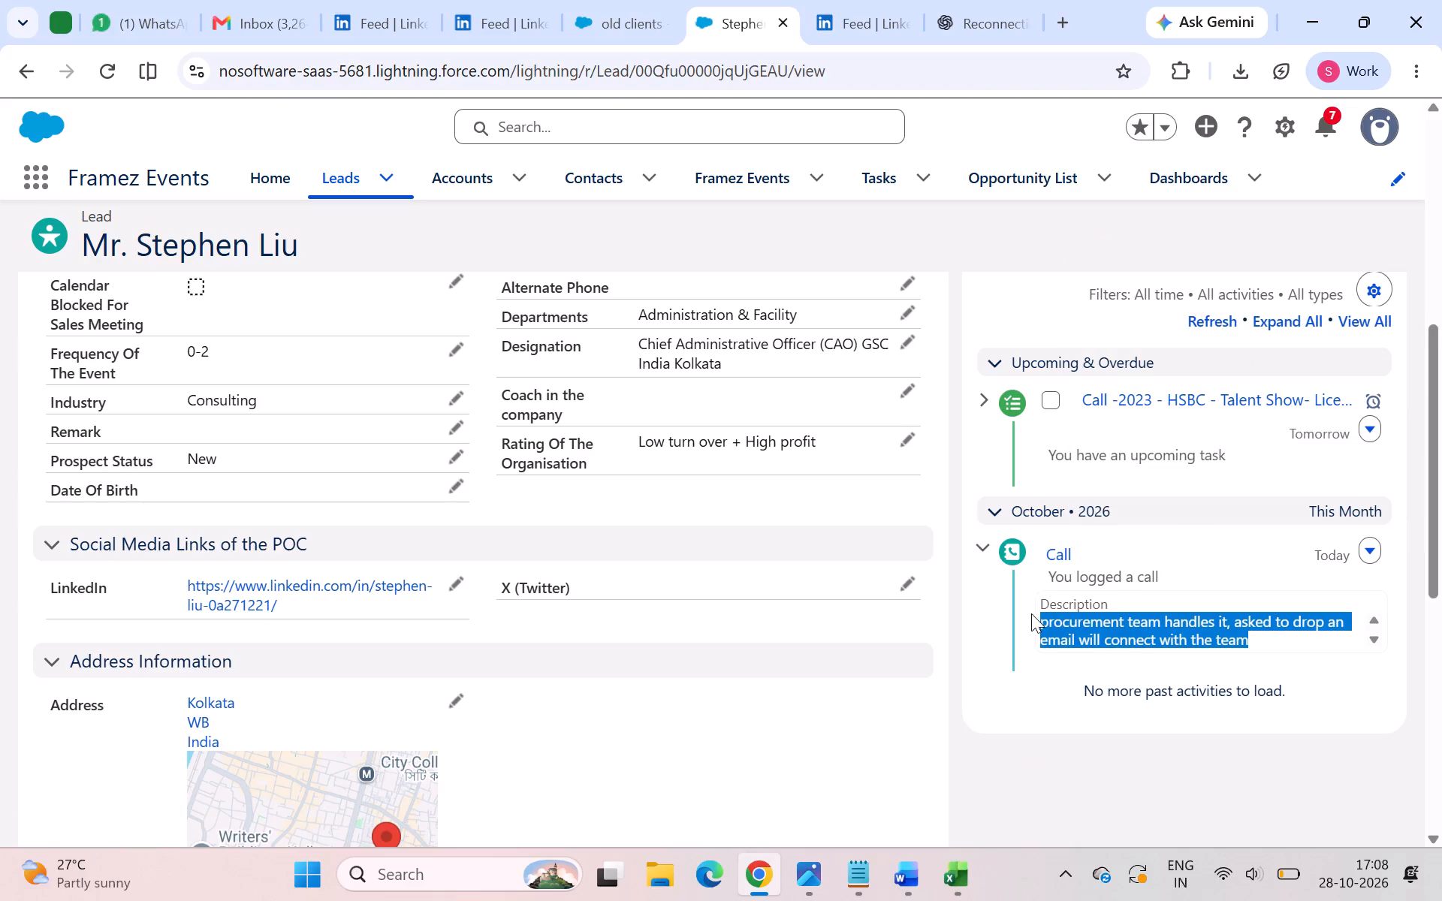
{"action": "key", "text": "ctrl+c"}
Set the HSBC lead's prospect status to Qualified.
{"action": "scroll", "coordinate": [658, 417], "scroll_direction": "up", "scroll_amount": 5}
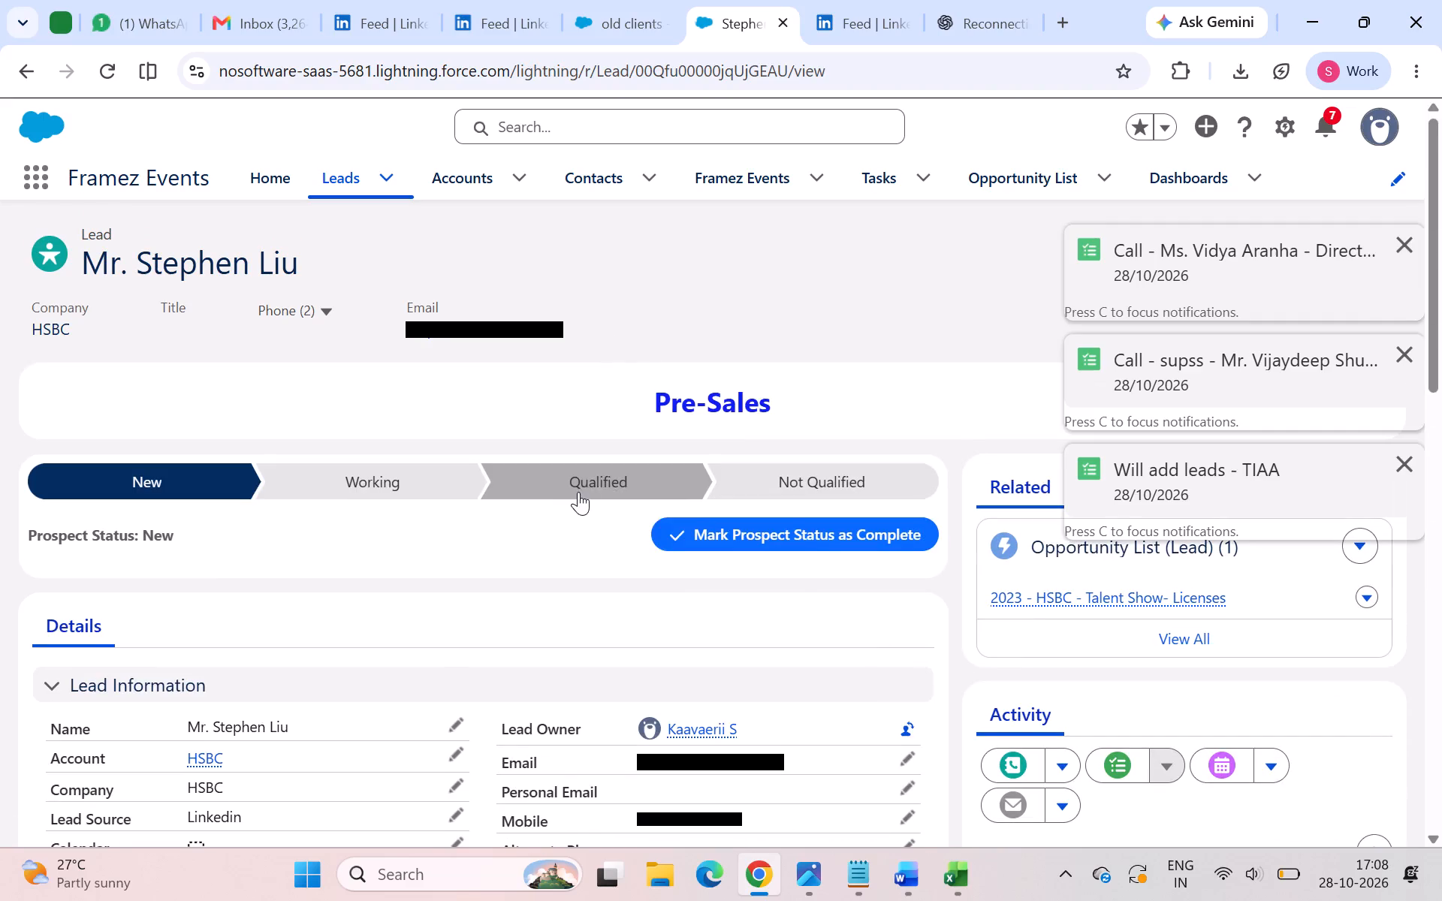
{"action": "left_click", "coordinate": [578, 492]}
{"action": "left_click", "coordinate": [774, 550]}
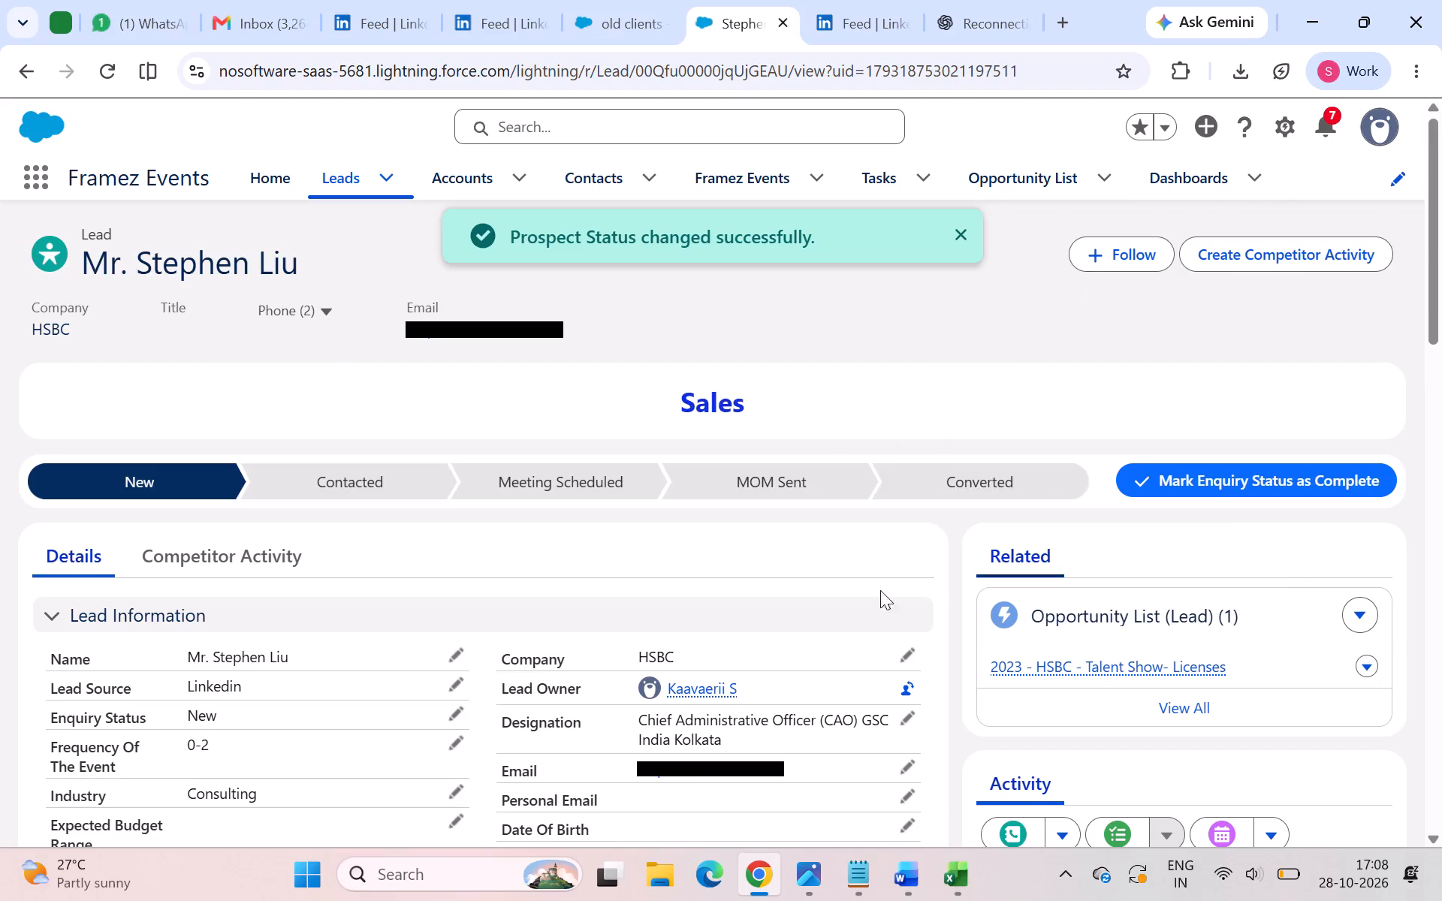
Start logging a call for the HSBC lead from its activity section.
{"action": "scroll", "coordinate": [862, 601], "scroll_direction": "down", "scroll_amount": 5}
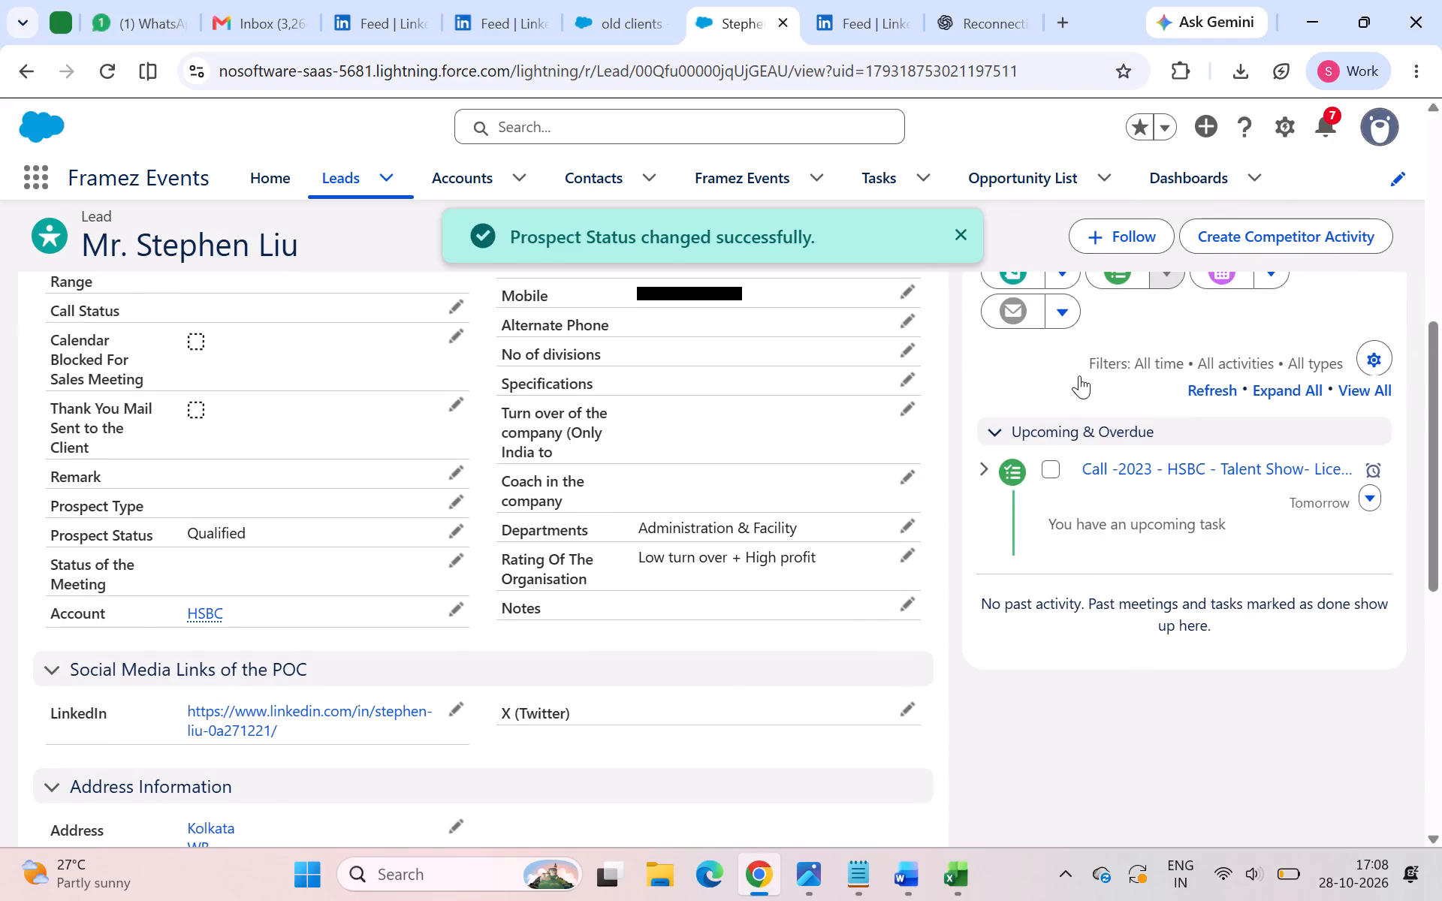
{"action": "scroll", "coordinate": [1083, 382], "scroll_direction": "up", "scroll_amount": 1}
{"action": "left_click", "coordinate": [1012, 390]}
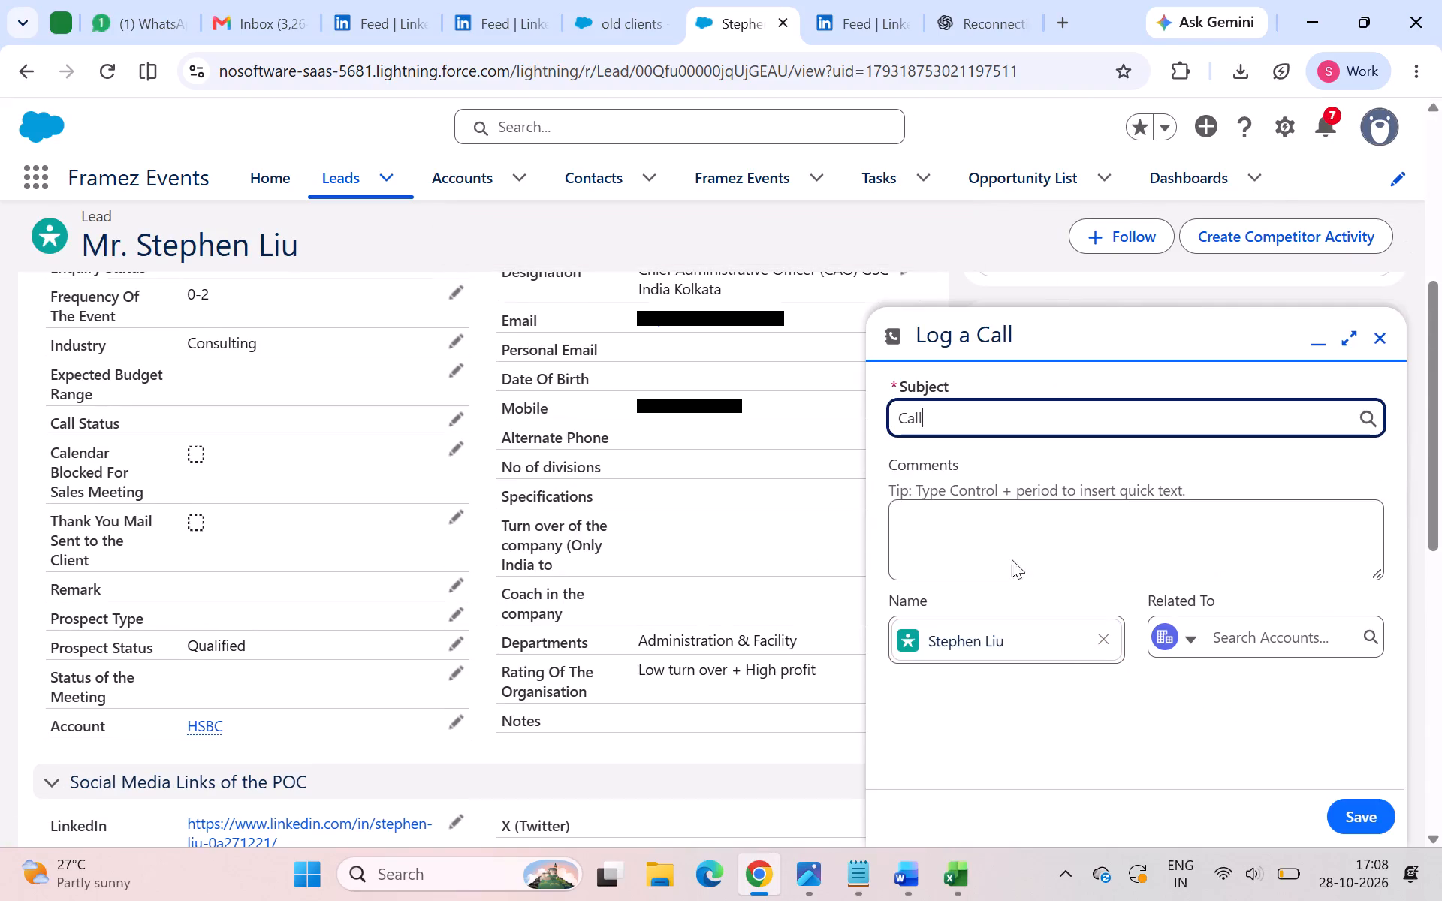
Save the HSBC lead's call log with the comment "procurement team handles it, asked to drop an email will connect with the team", and close the lead.
{"action": "left_click", "coordinate": [999, 532]}
{"action": "key", "text": "ctrl+v"}
{"action": "left_click", "coordinate": [1332, 823]}
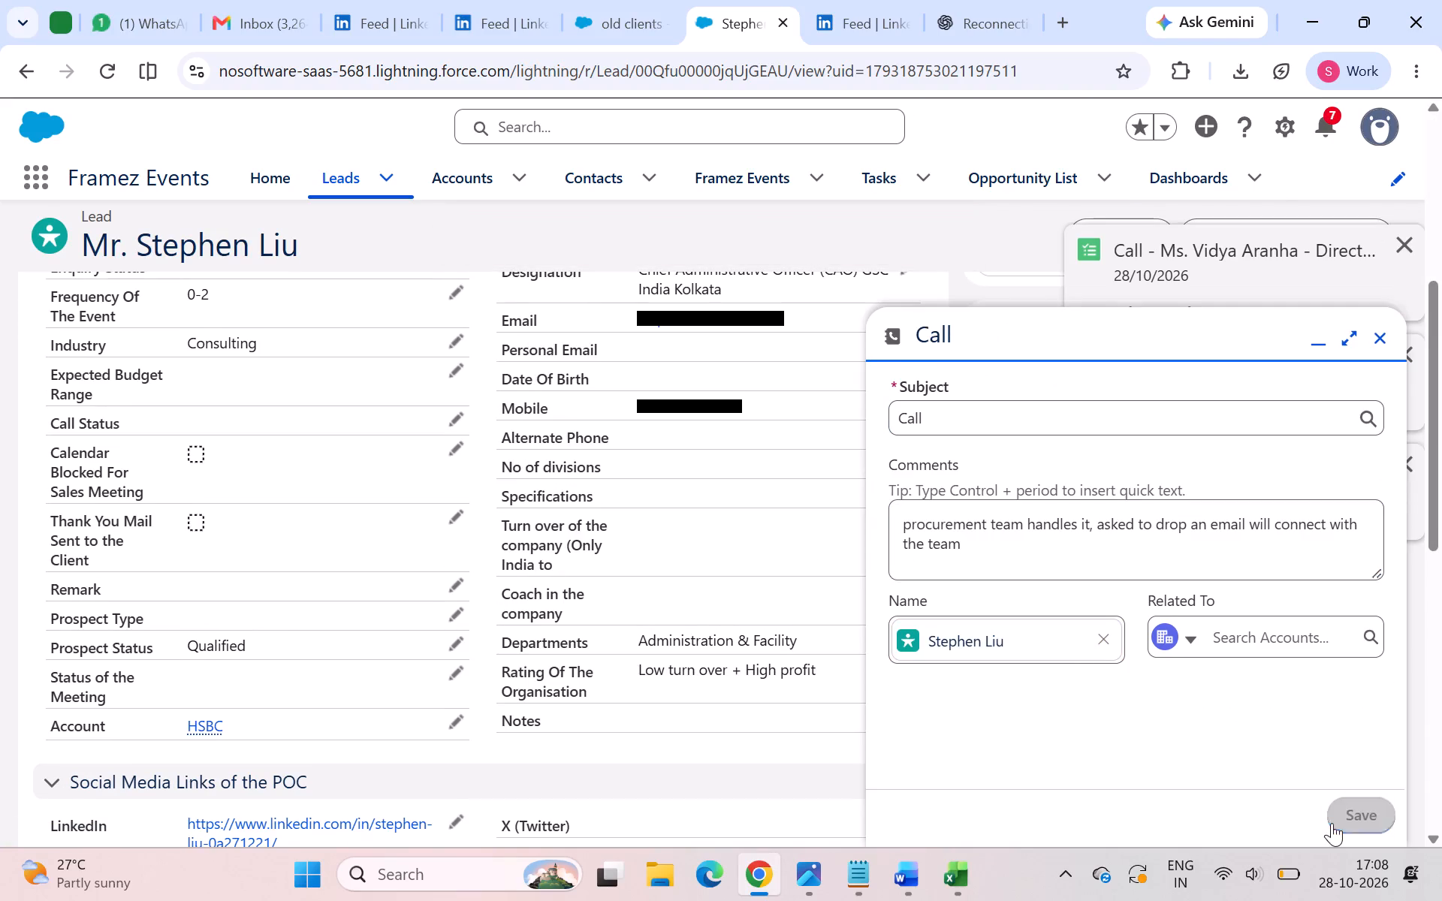
{"action": "left_click", "coordinate": [777, 17]}
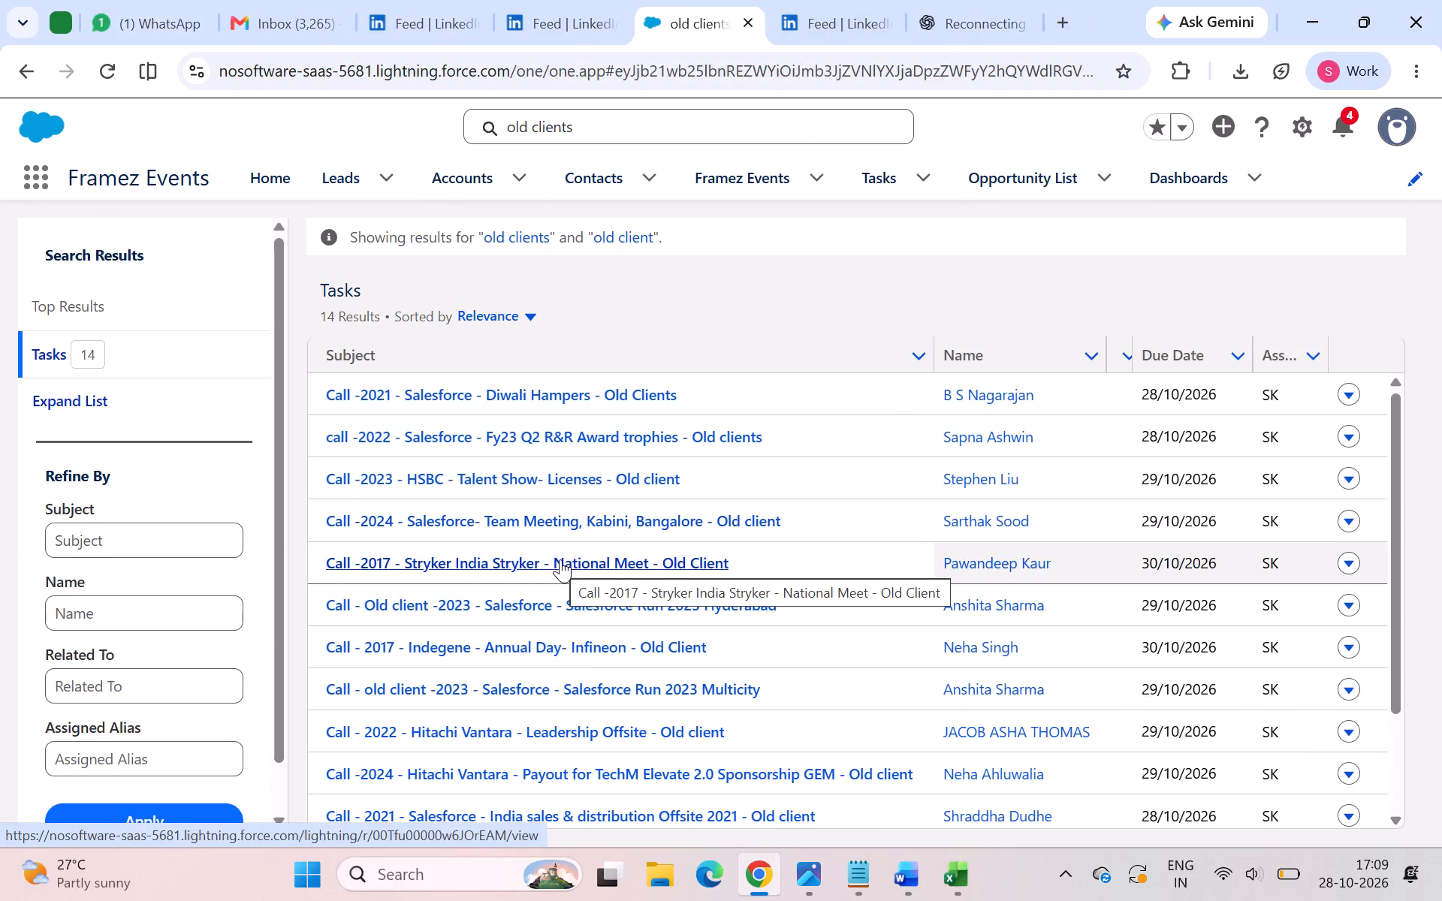
Open the old-client task for Salesforce Run 2023 Hyderabad separately from the search results and view its linked lead.
{"action": "right_click", "coordinate": [546, 598]}
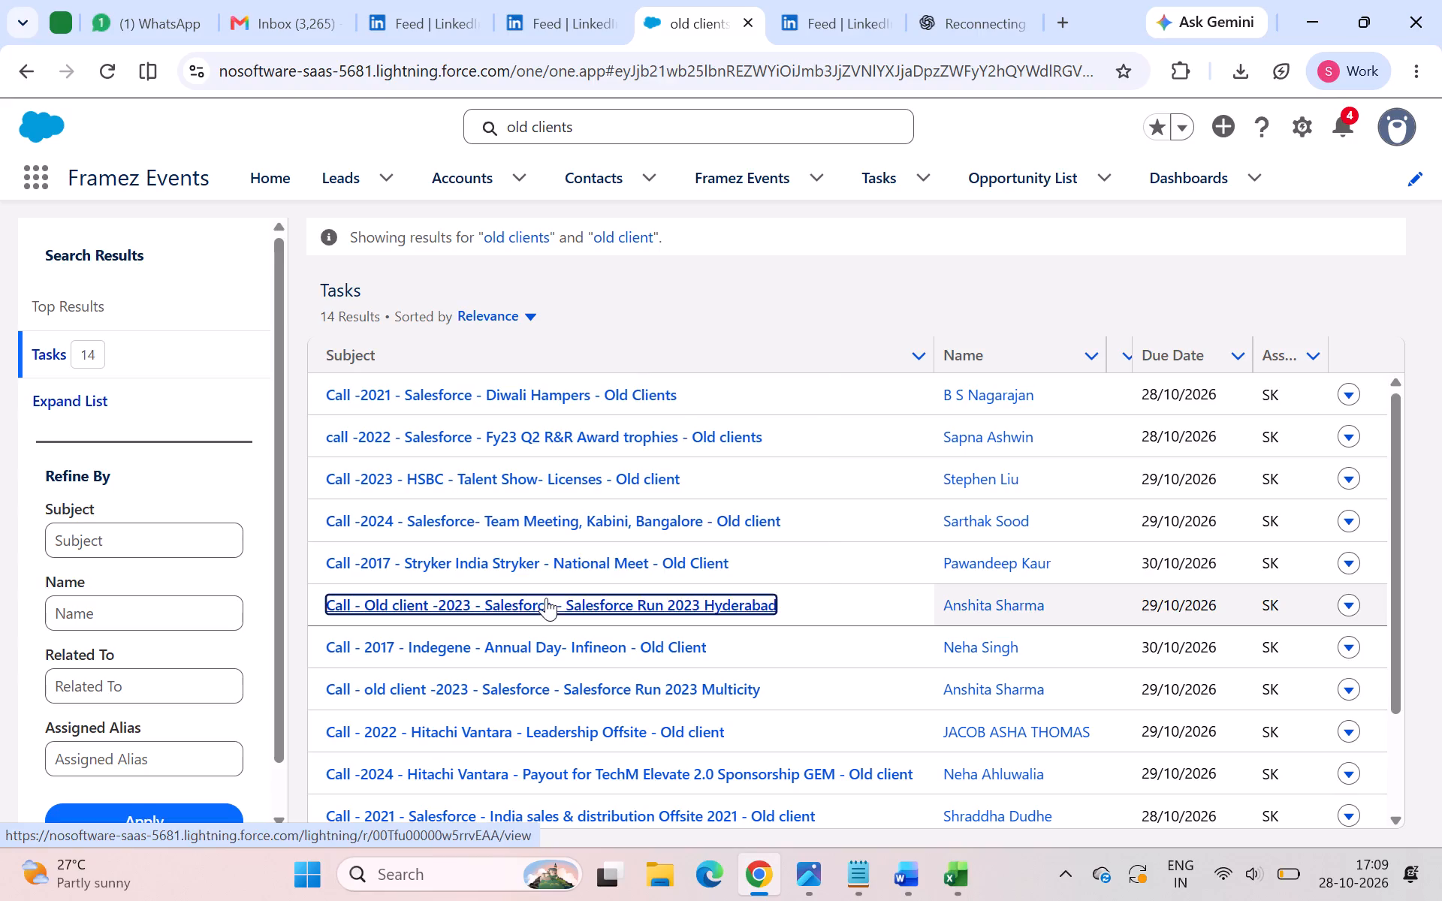
{"action": "left_click", "coordinate": [630, 347]}
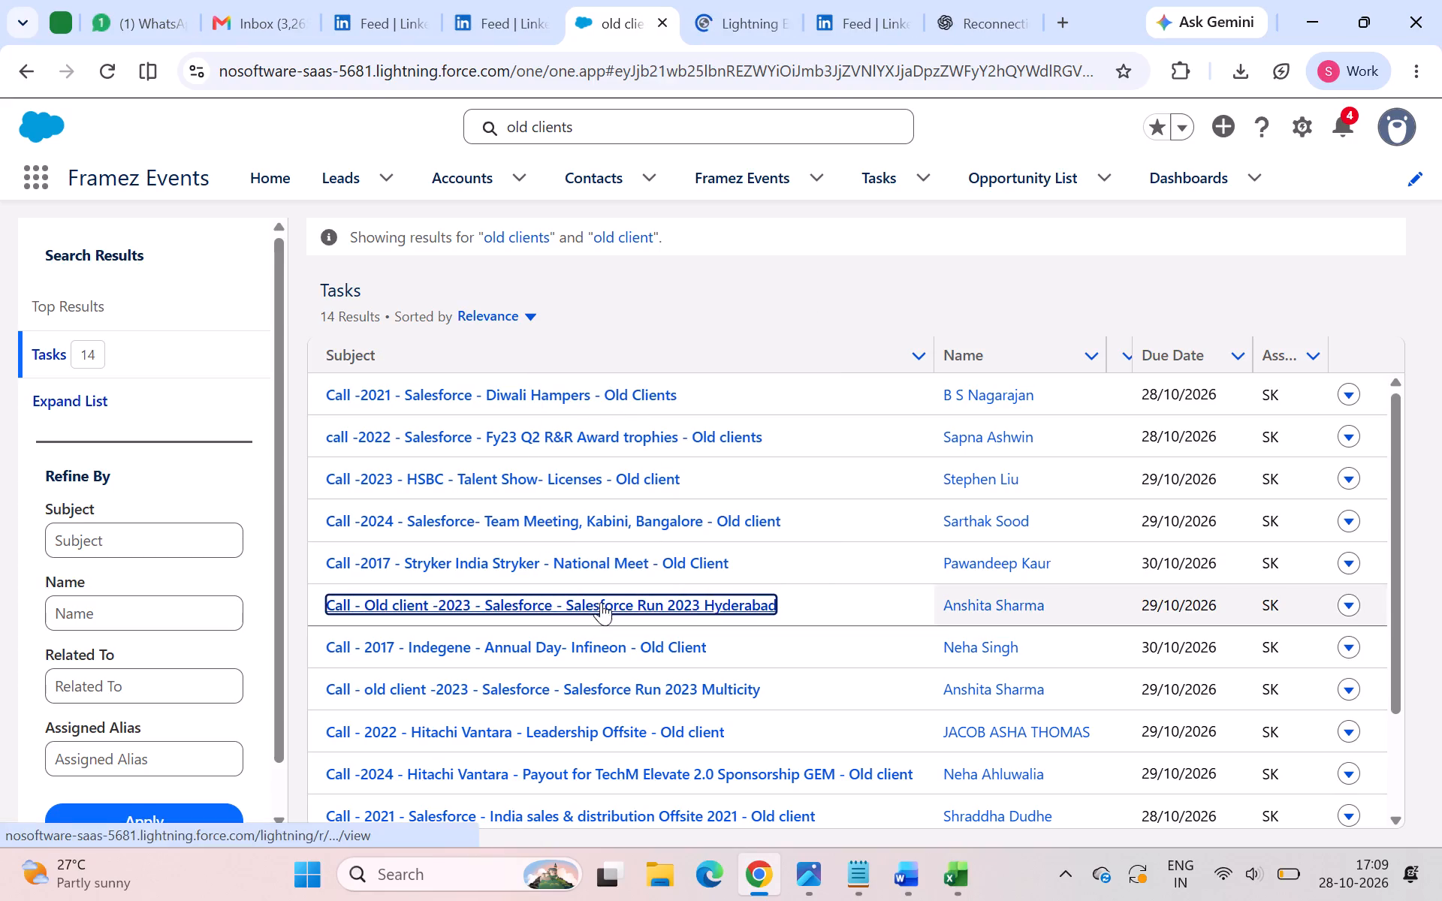
{"action": "left_click", "coordinate": [740, 17]}
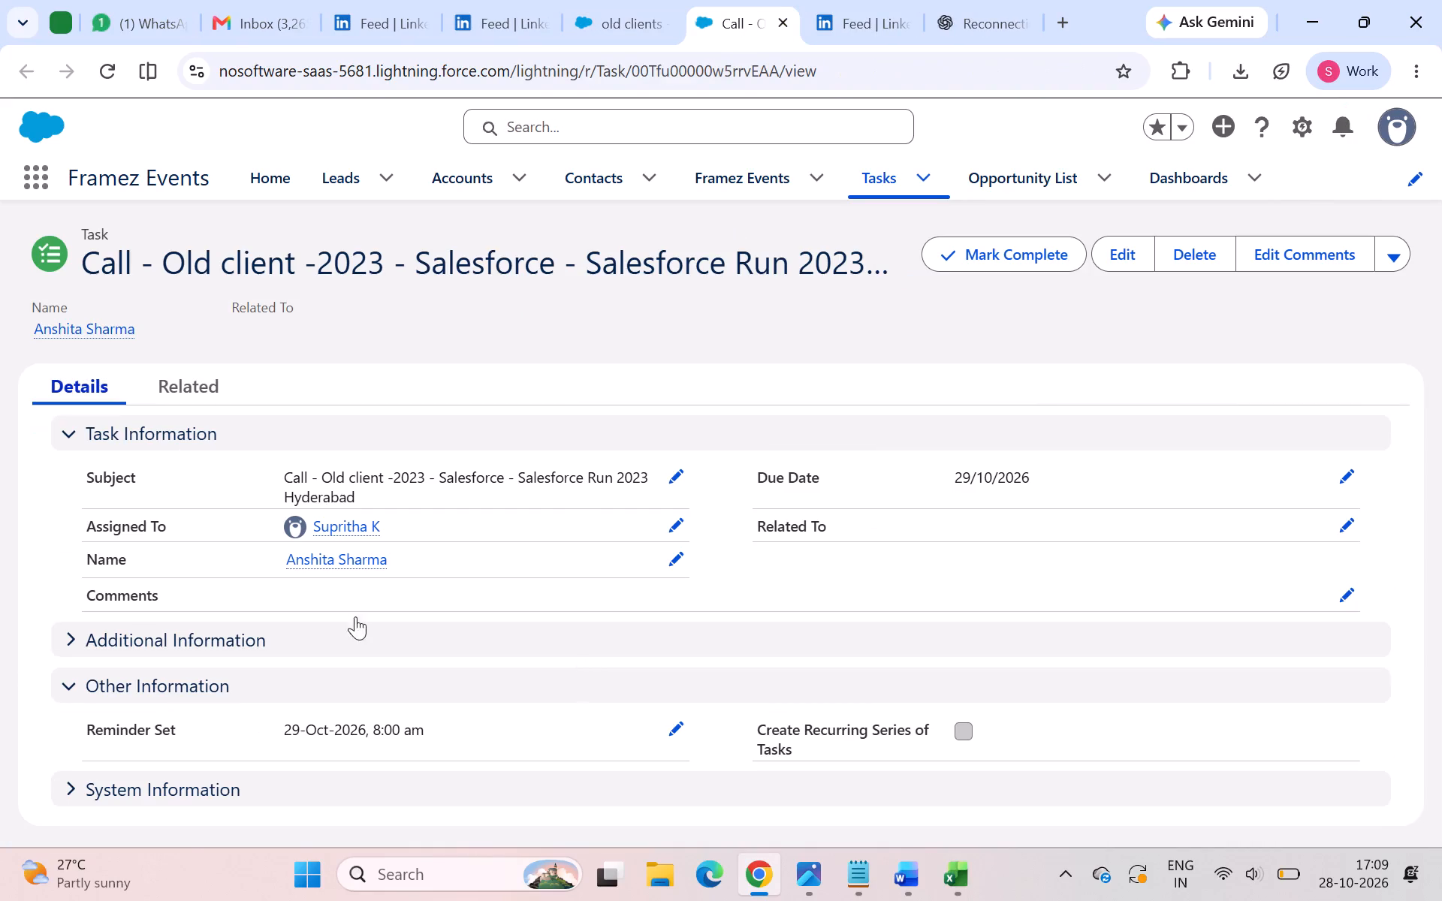
{"action": "left_click", "coordinate": [350, 559]}
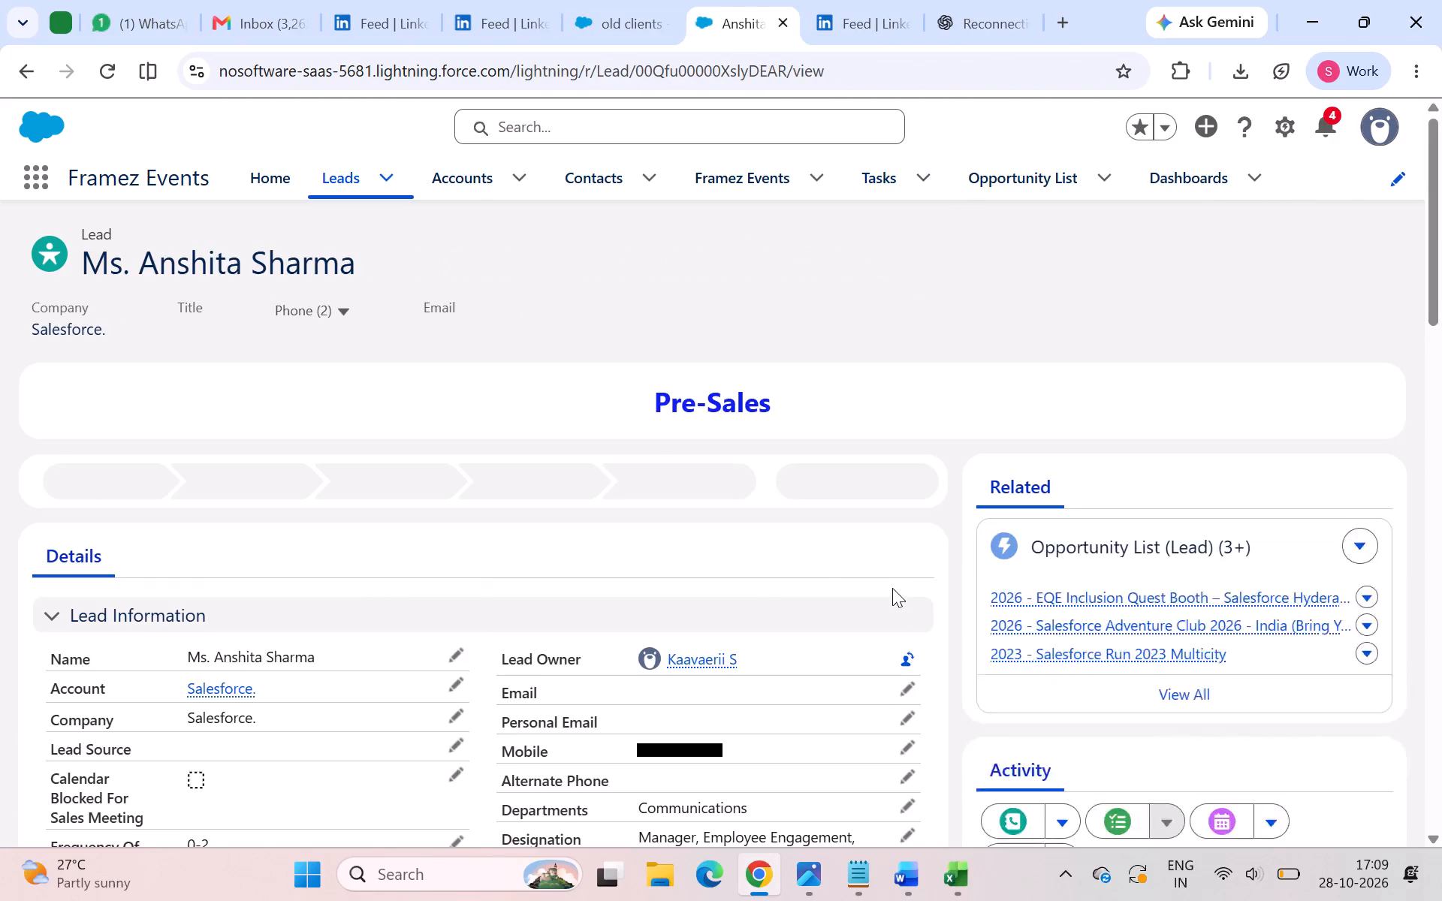
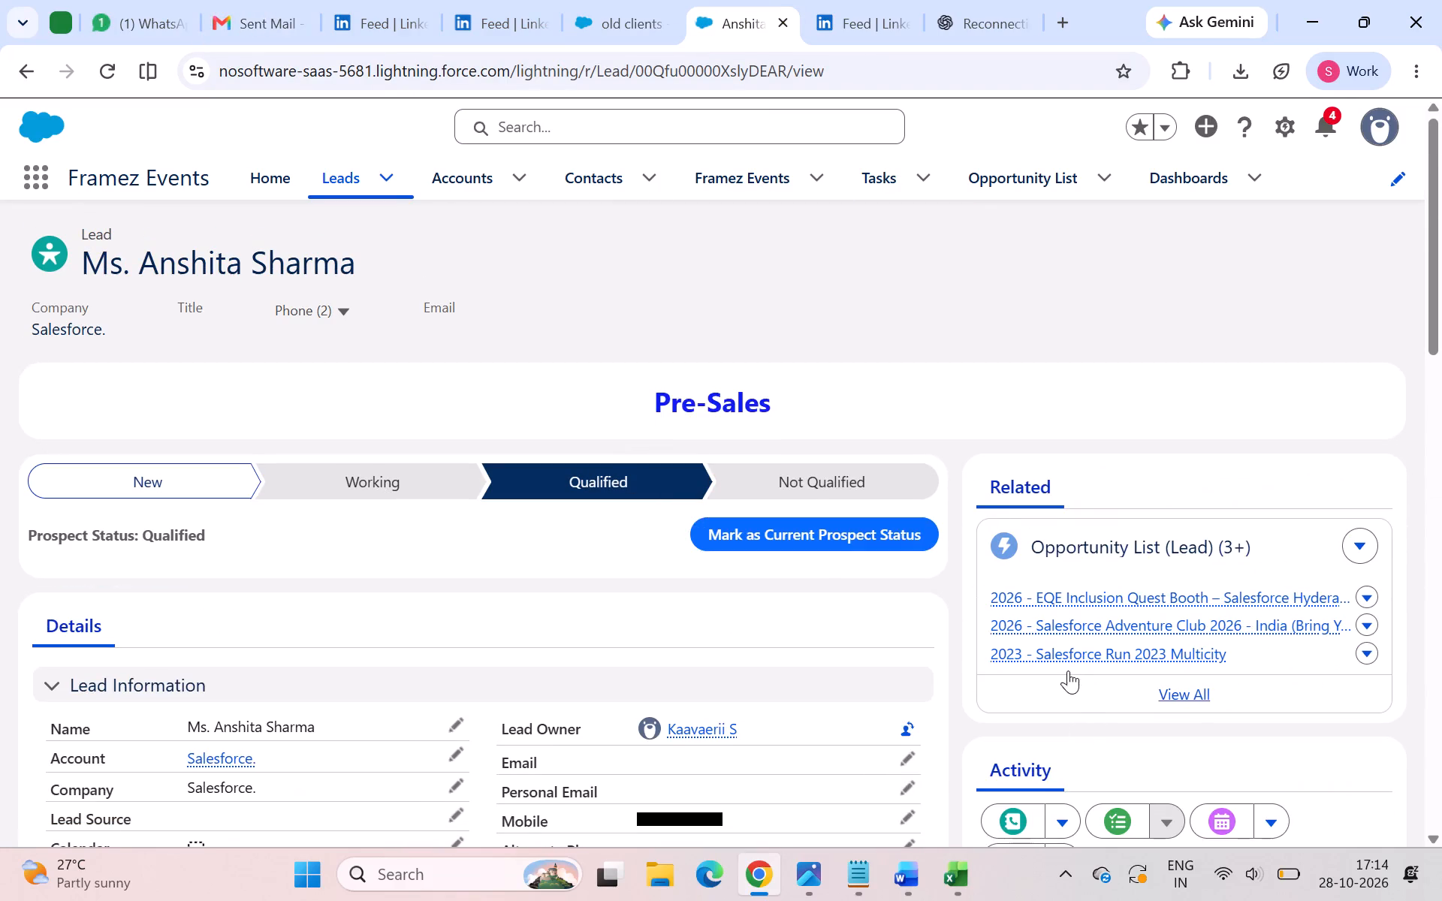
Log a call on the Salesforce company lead with the comment "dropped an email asking for a meeting" and save it.
{"action": "scroll", "coordinate": [1060, 719], "scroll_direction": "down", "scroll_amount": 3}
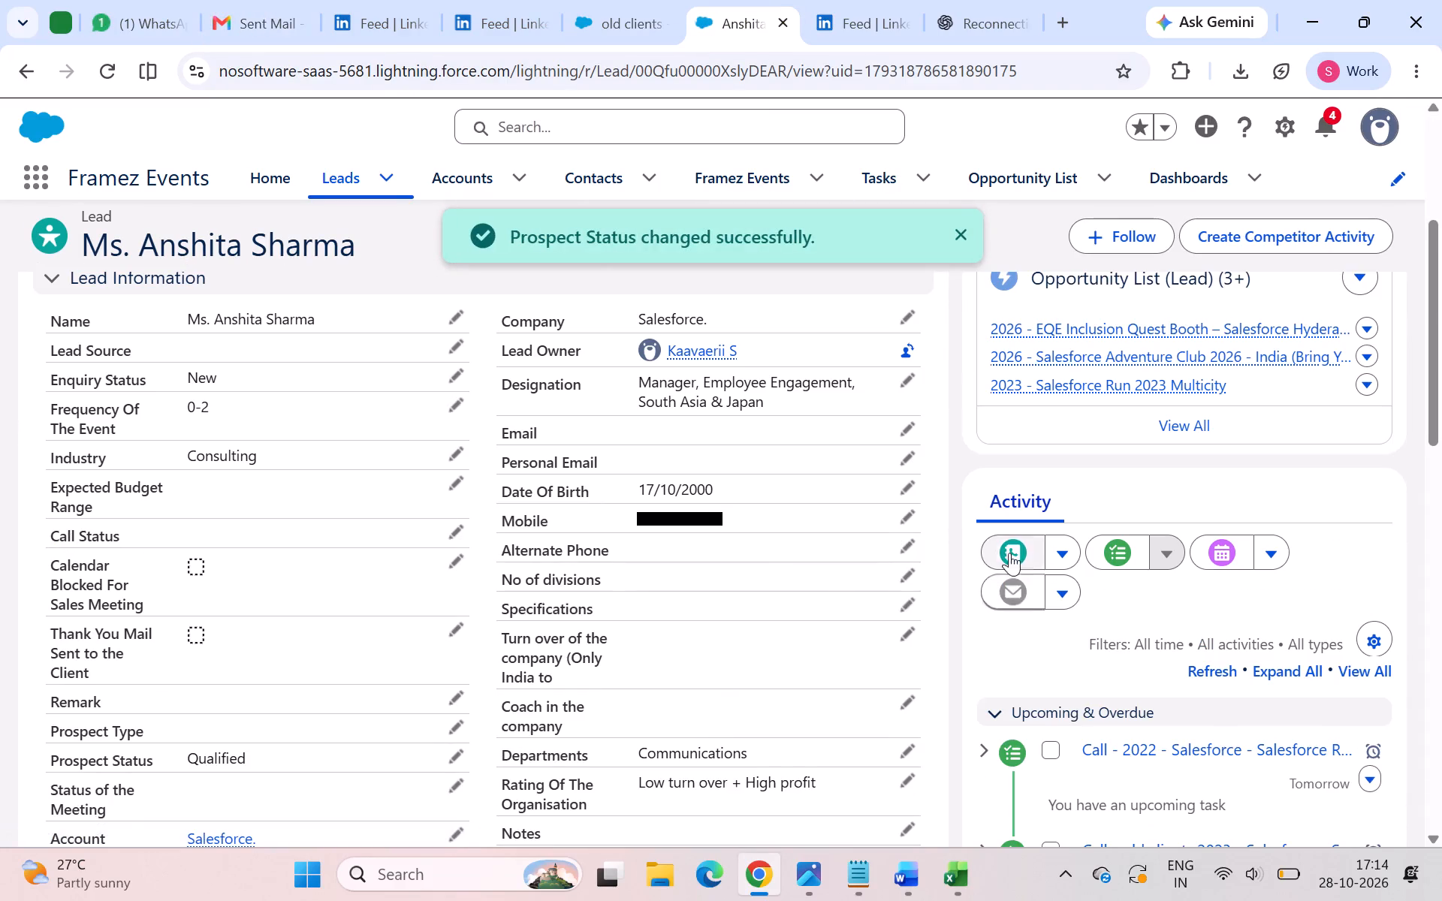
{"action": "left_click", "coordinate": [1004, 536]}
{"action": "left_click", "coordinate": [1012, 536]}
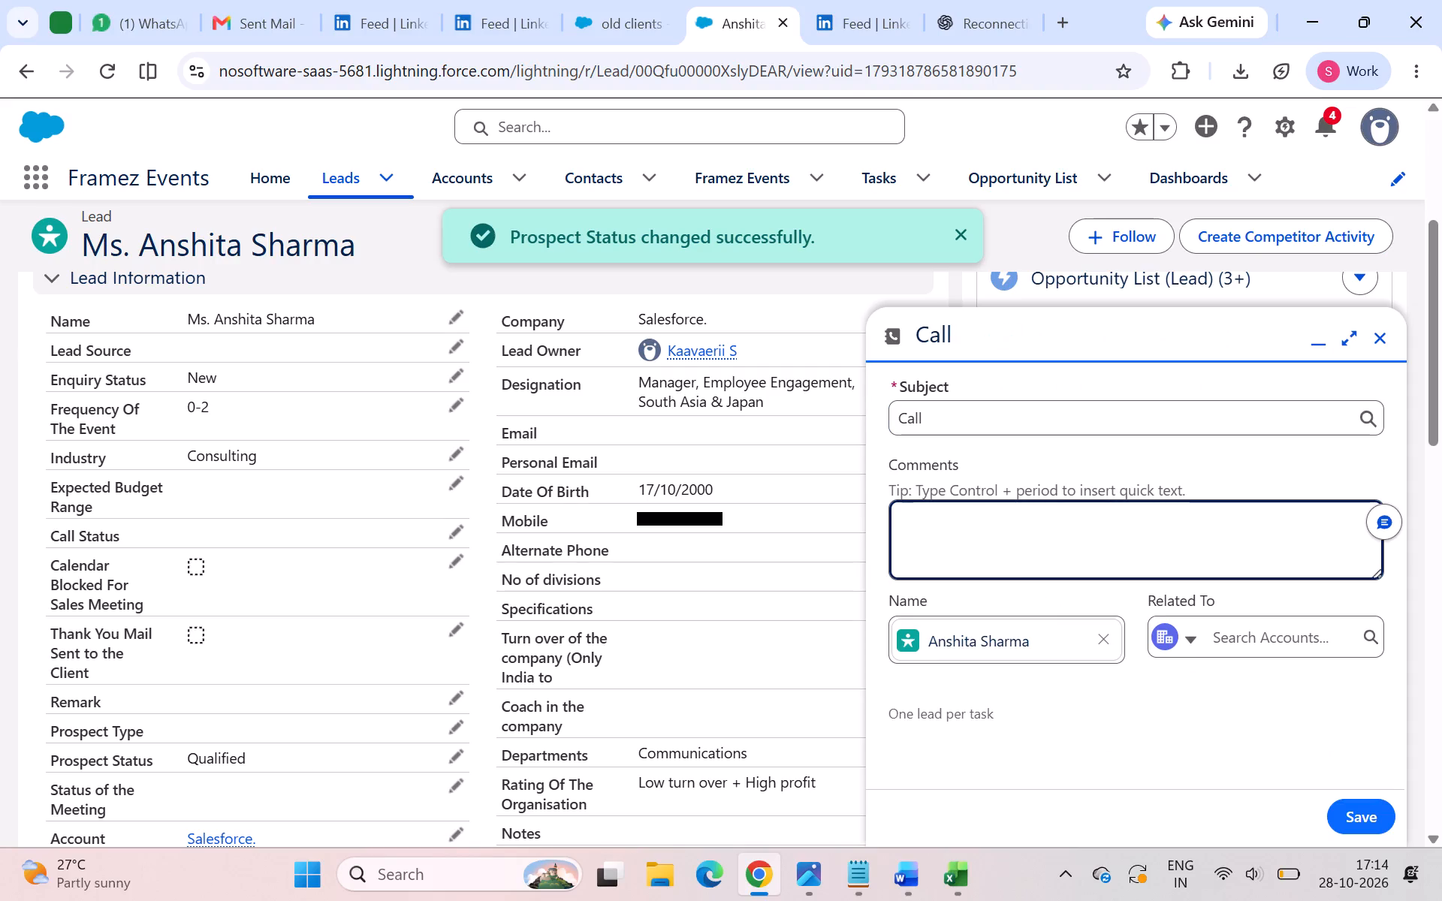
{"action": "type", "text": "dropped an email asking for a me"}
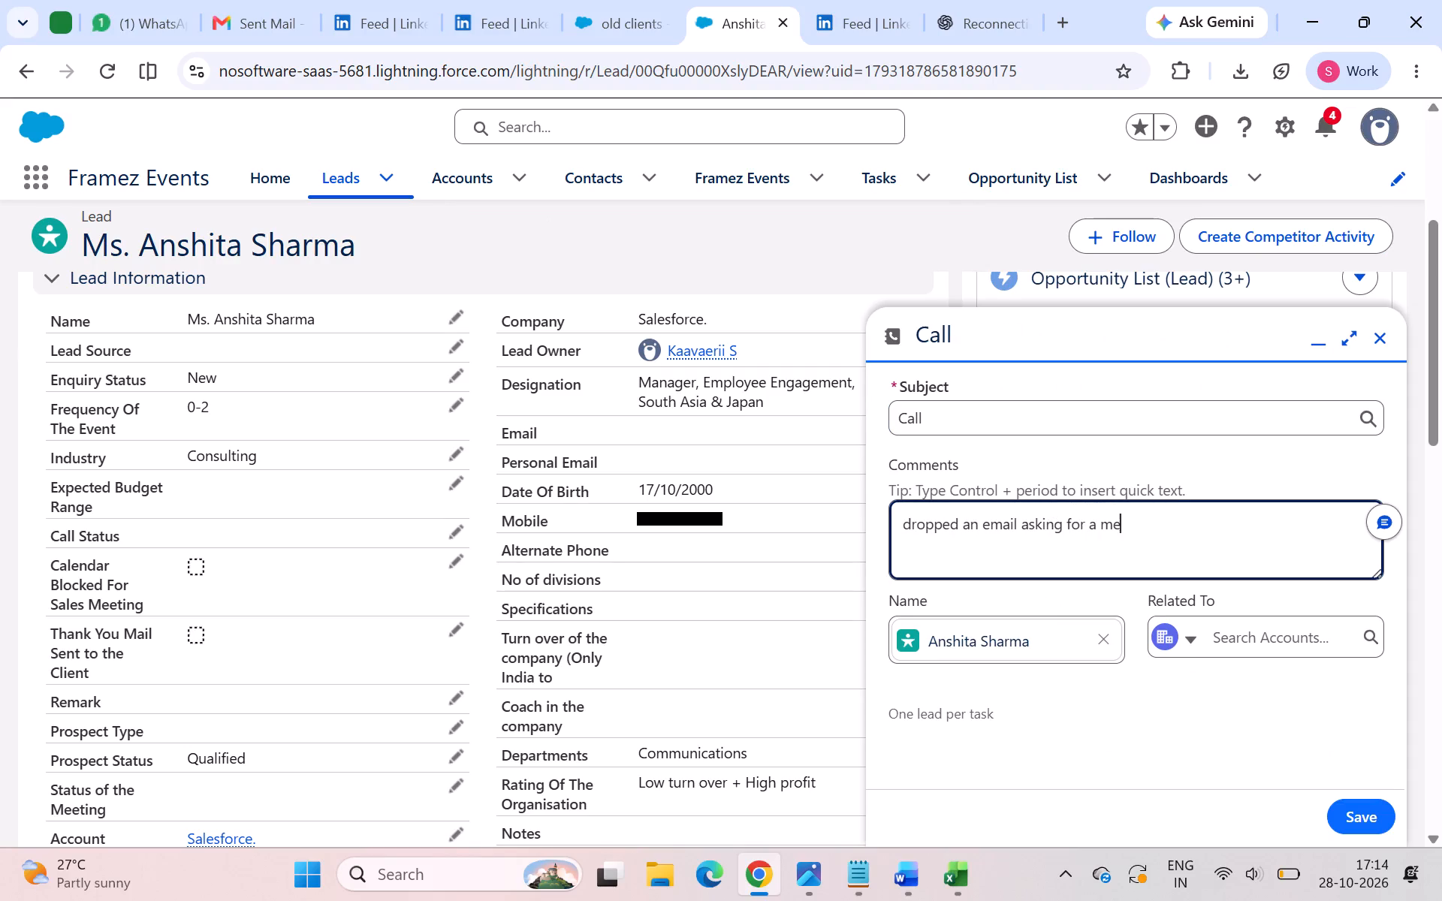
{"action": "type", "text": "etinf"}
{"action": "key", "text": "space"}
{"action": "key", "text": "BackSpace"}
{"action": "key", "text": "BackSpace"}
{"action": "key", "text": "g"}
{"action": "left_click", "coordinate": [1380, 811]}
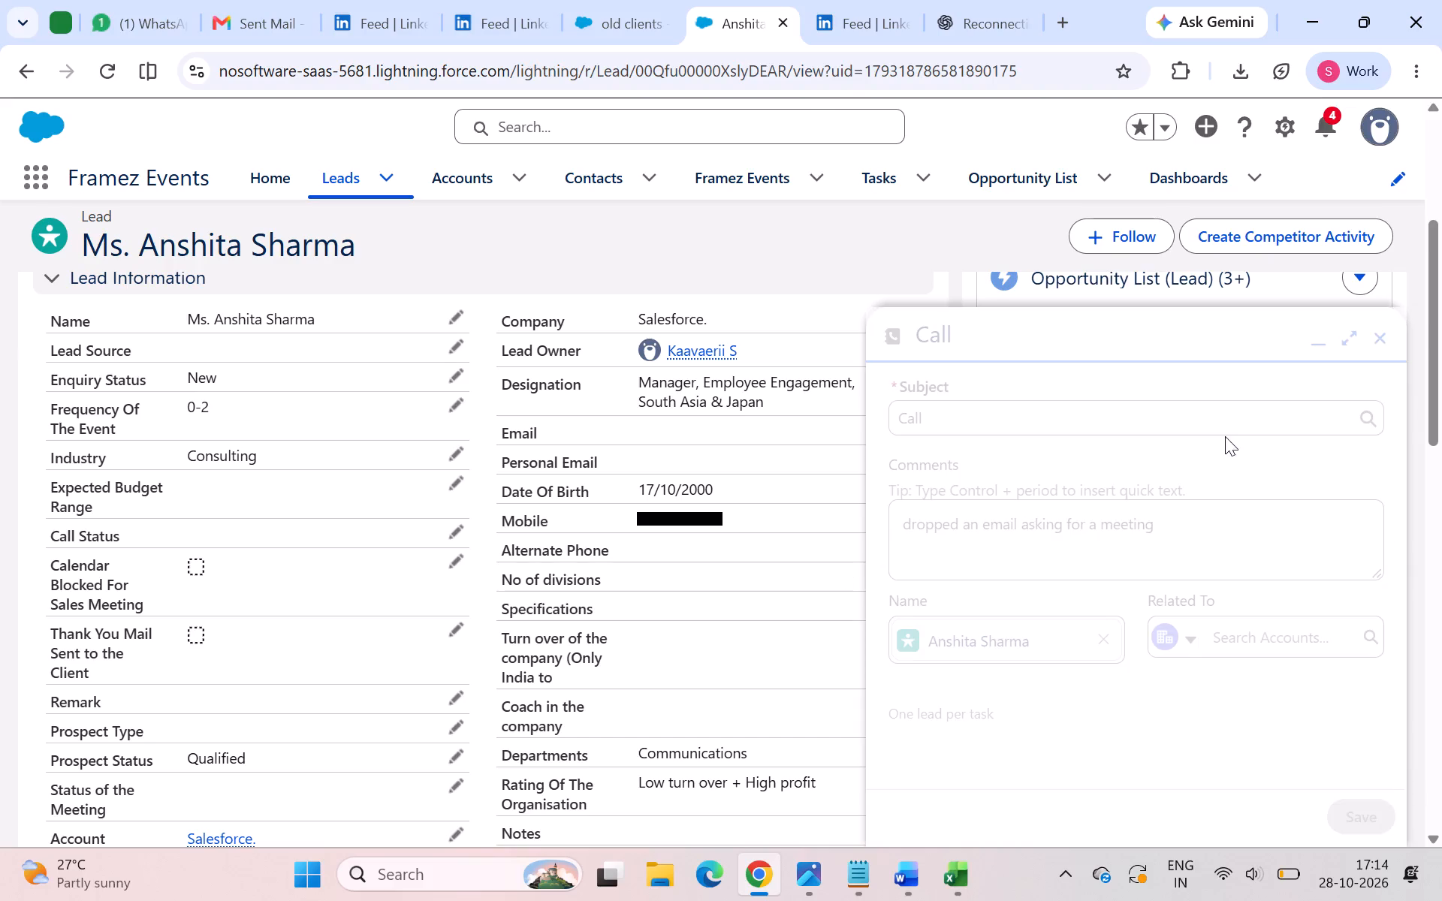
Create a Follow up Call task on the Salesforce company's lead with due date 05/11/2026 and save it.
{"action": "left_click", "coordinate": [1134, 567]}
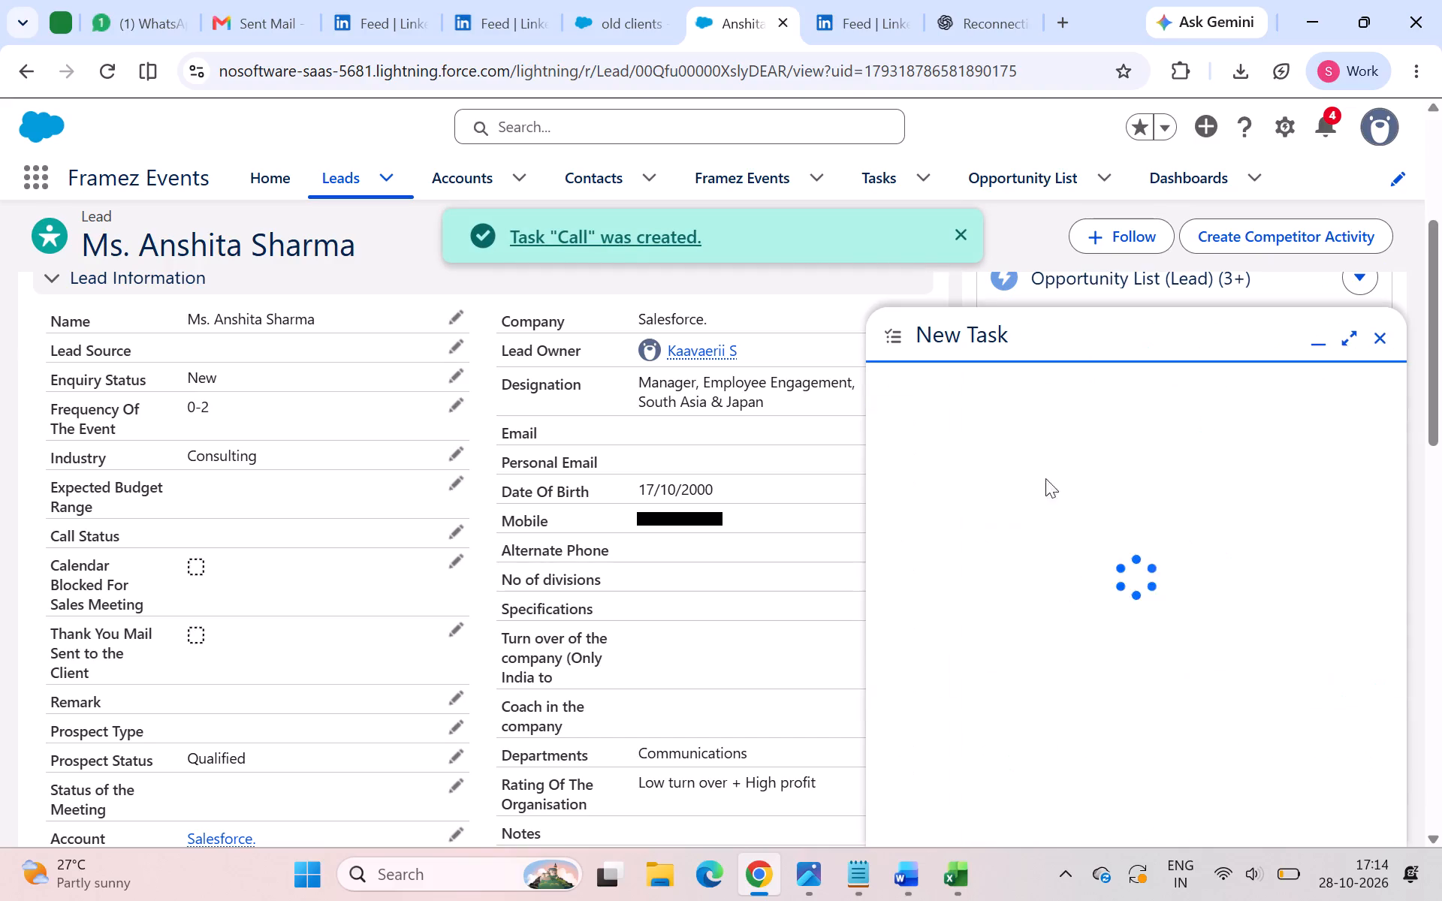
{"action": "left_click", "coordinate": [967, 420]}
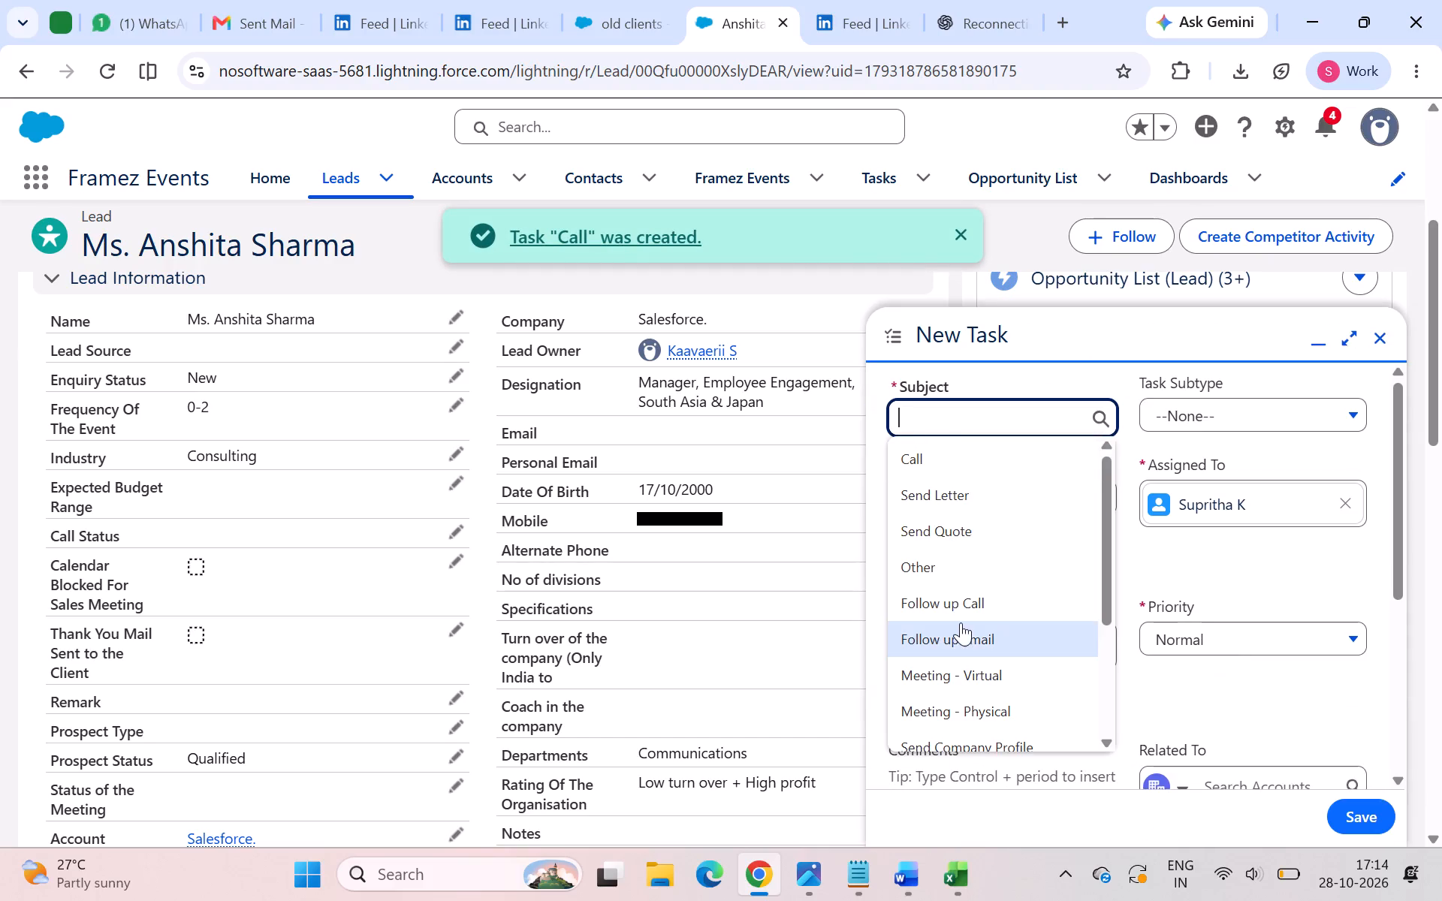
{"action": "left_click", "coordinate": [961, 610]}
{"action": "left_click", "coordinate": [983, 514]}
{"action": "scroll", "coordinate": [1051, 751], "scroll_direction": "down", "scroll_amount": 1}
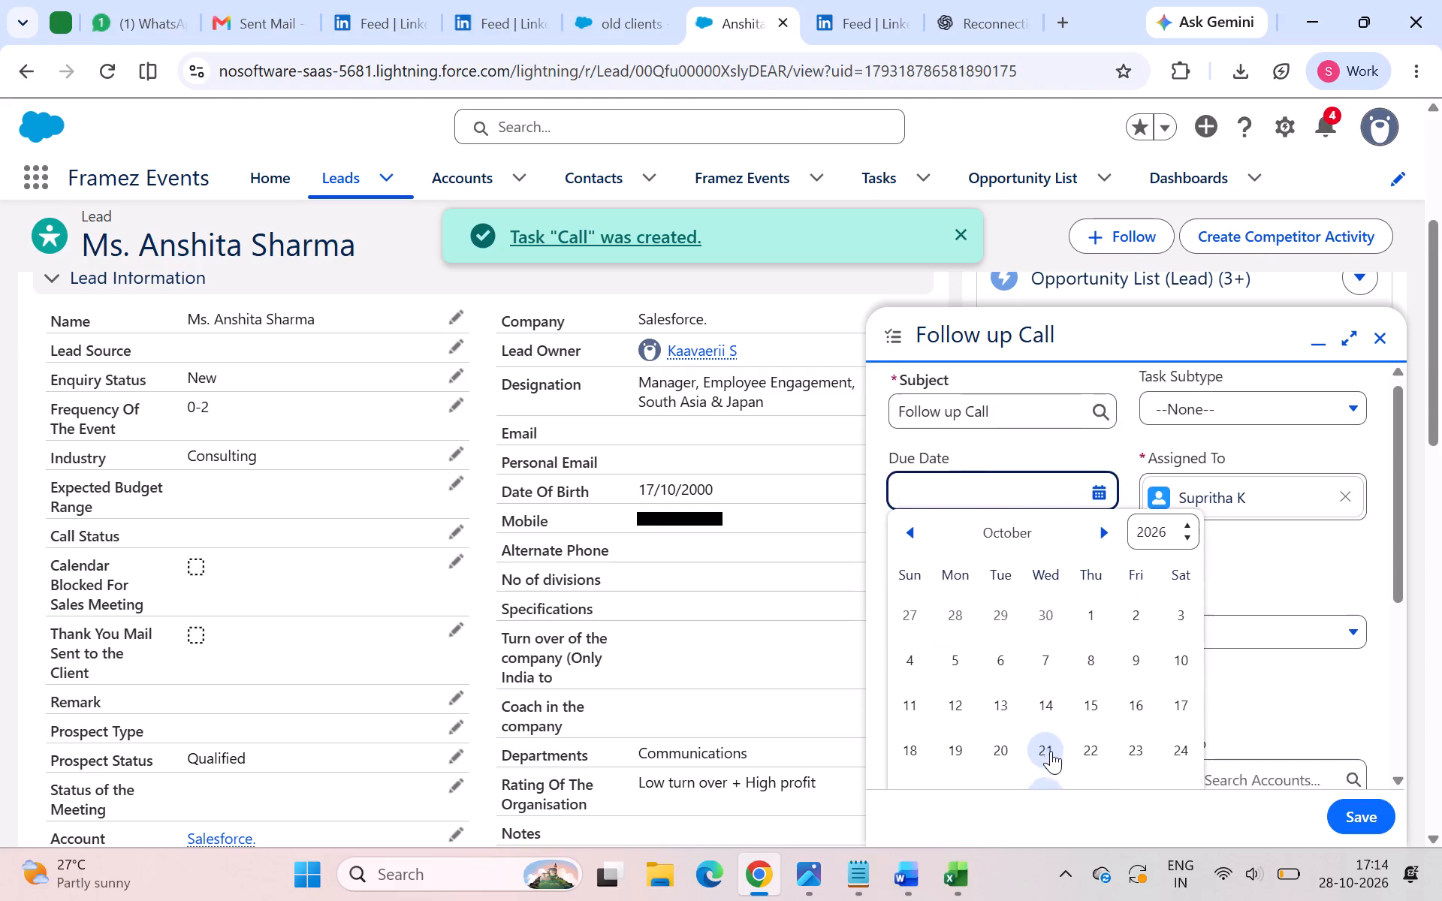
{"action": "scroll", "coordinate": [1051, 751], "scroll_direction": "down", "scroll_amount": 1}
{"action": "left_click", "coordinate": [1094, 616]}
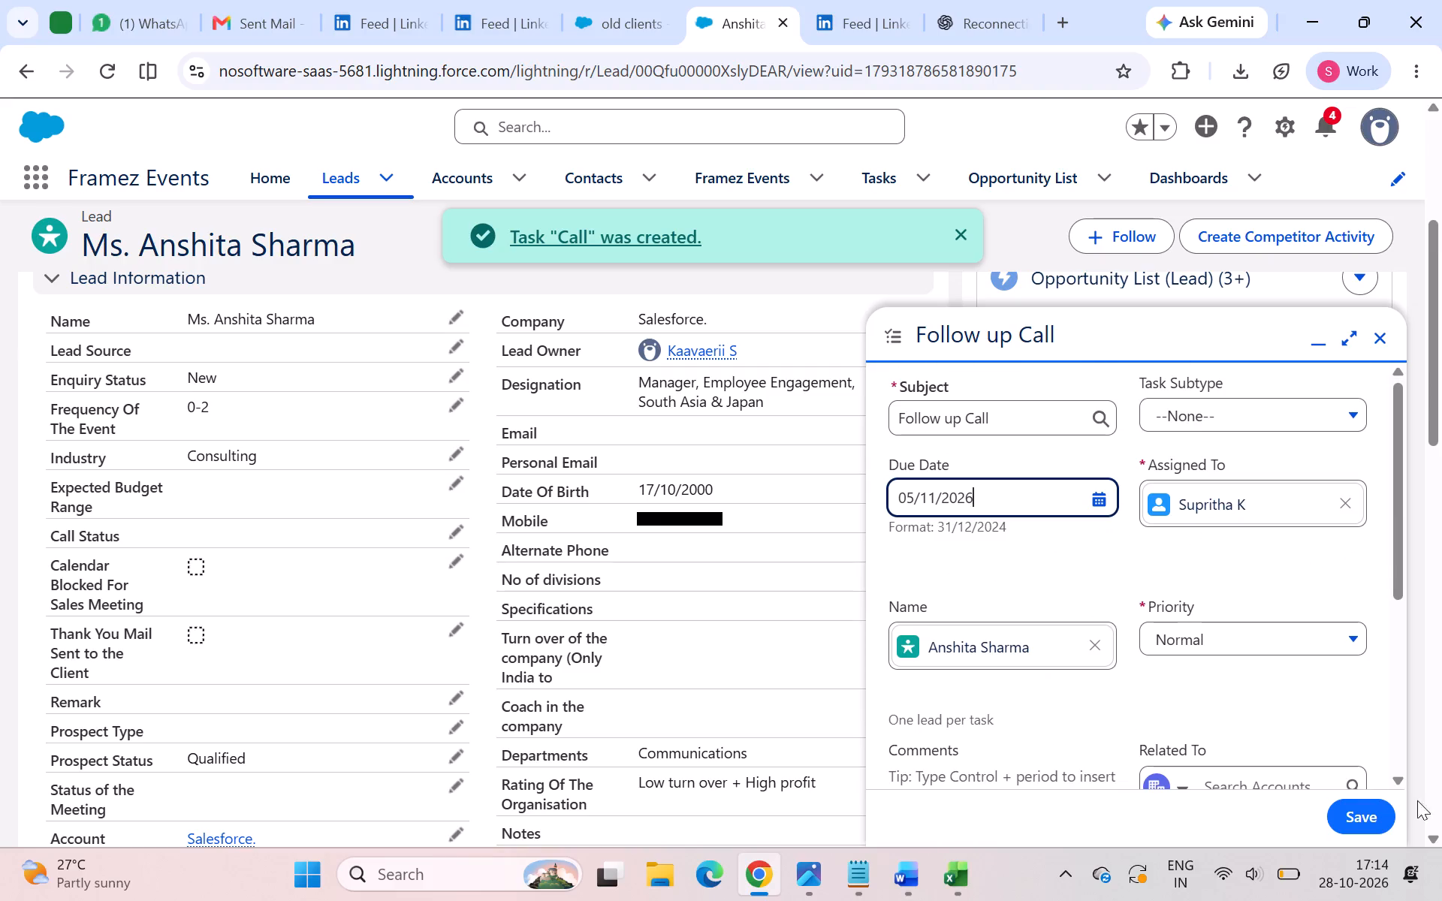
{"action": "left_click", "coordinate": [1372, 814]}
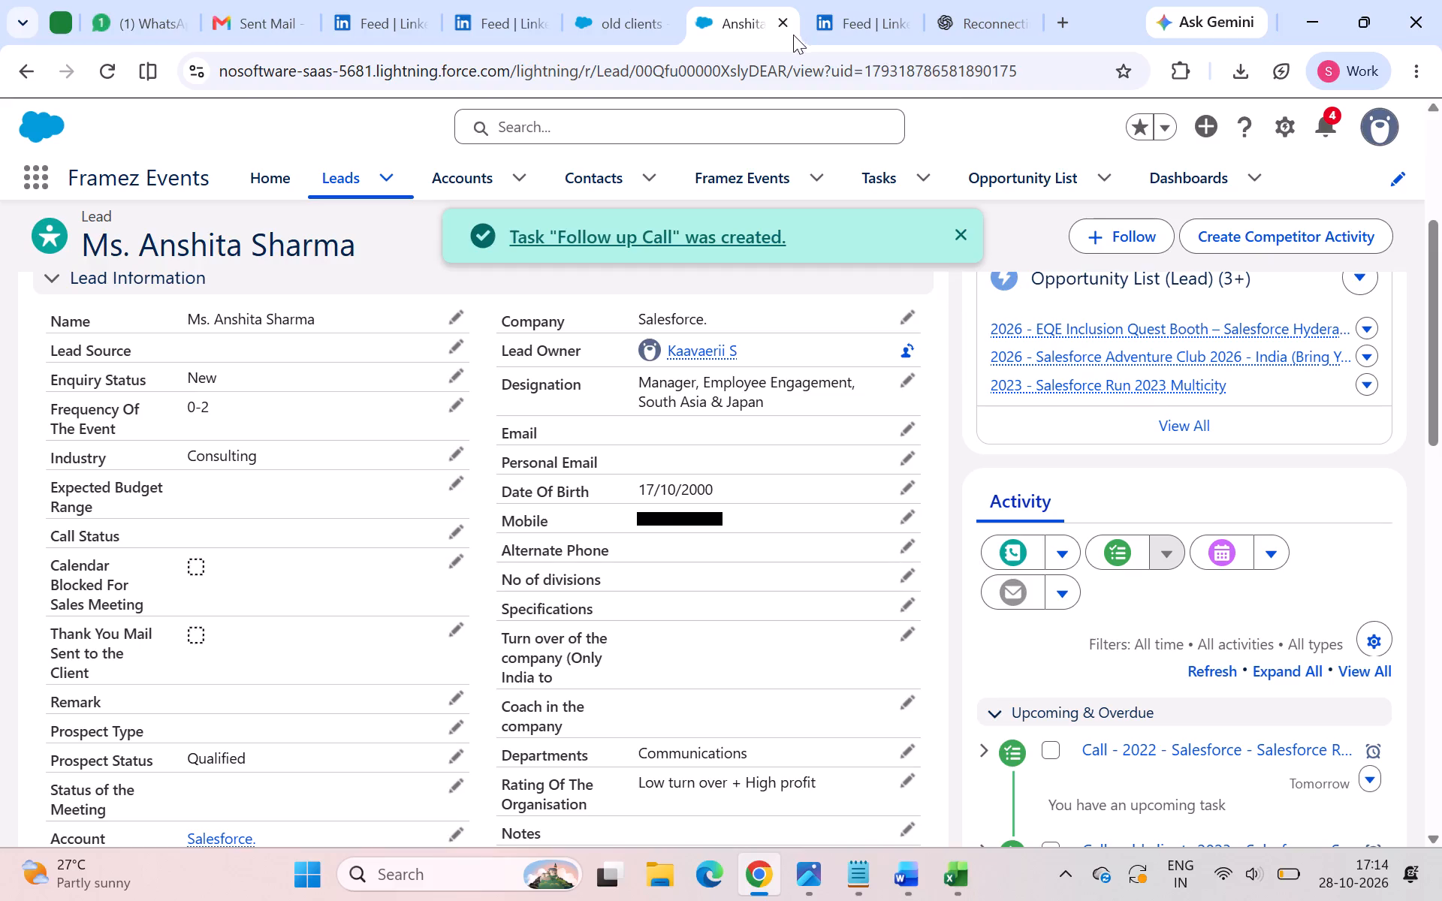
Close the finished lead and, from the old clients results, open the lead linked to the 2017 Indegene Annual Day task.
{"action": "left_click", "coordinate": [776, 20]}
{"action": "left_click", "coordinate": [635, 26]}
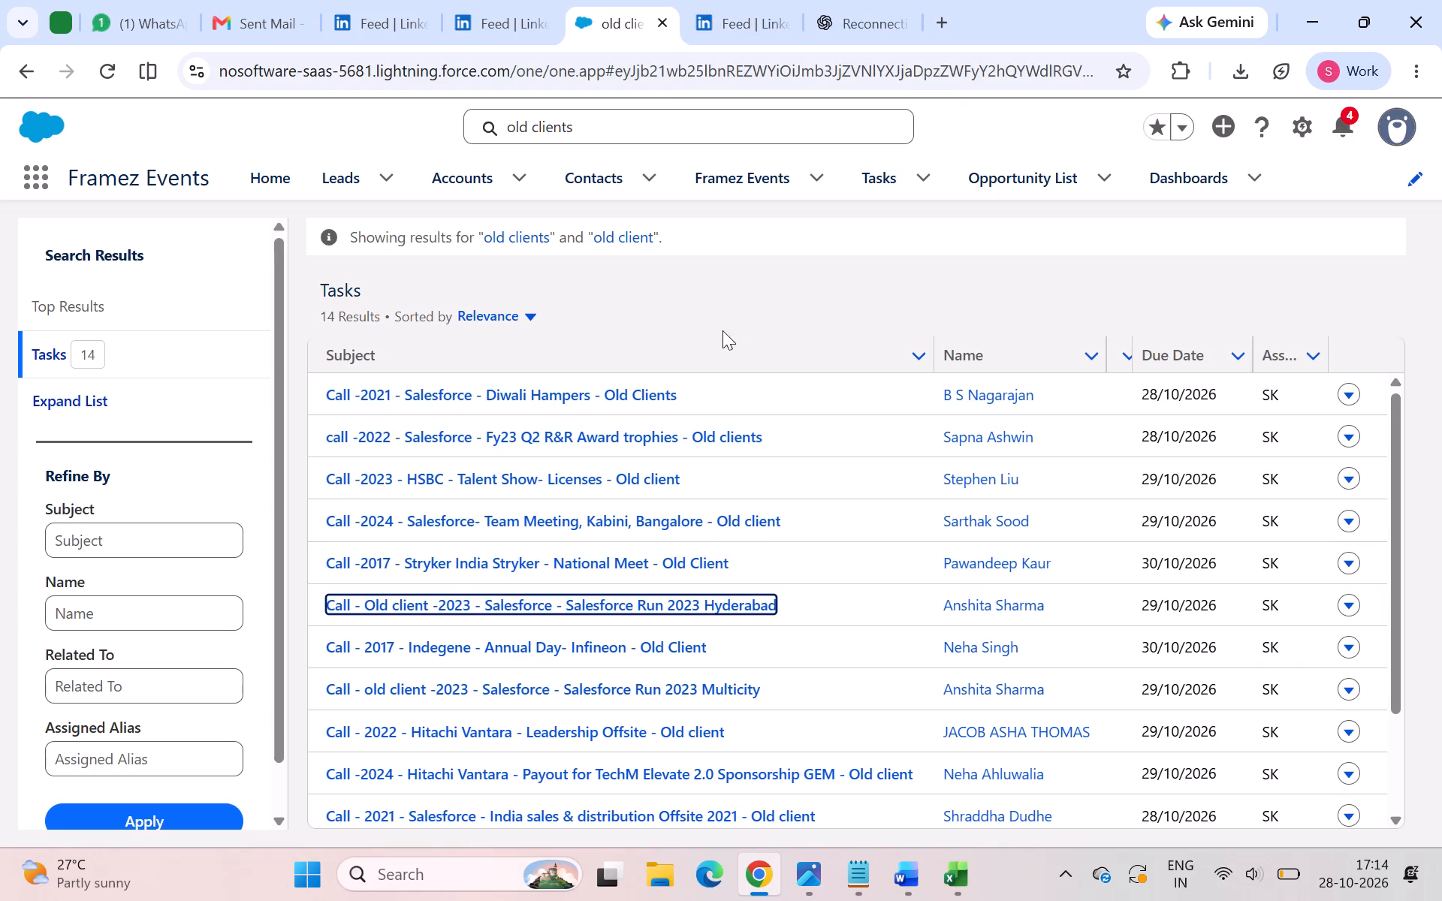
{"action": "scroll", "coordinate": [583, 616], "scroll_direction": "down", "scroll_amount": 2}
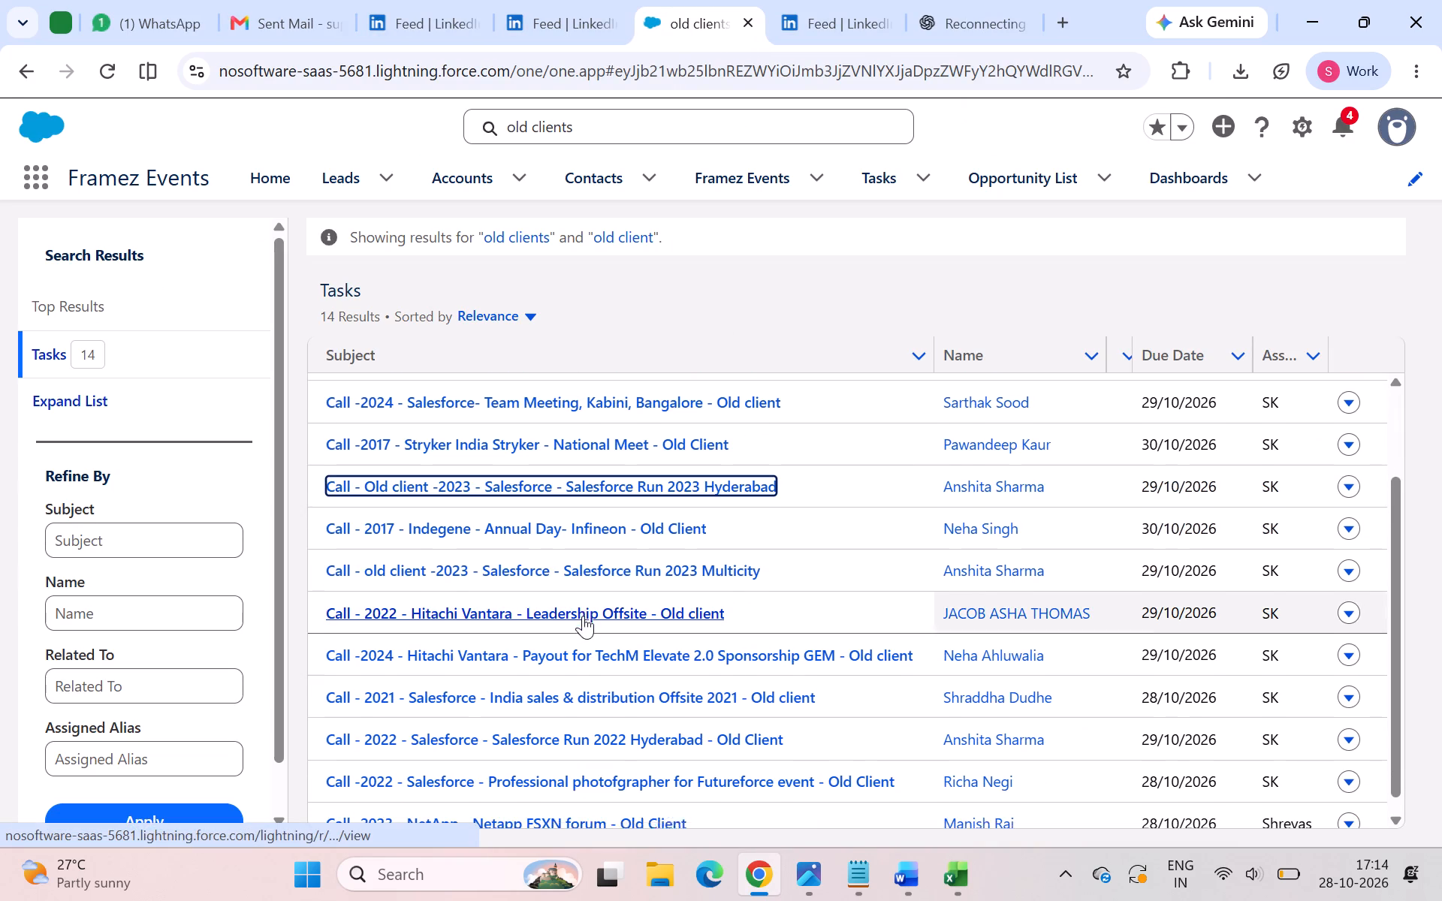
{"action": "right_click", "coordinate": [518, 511]}
{"action": "left_click", "coordinate": [580, 546]}
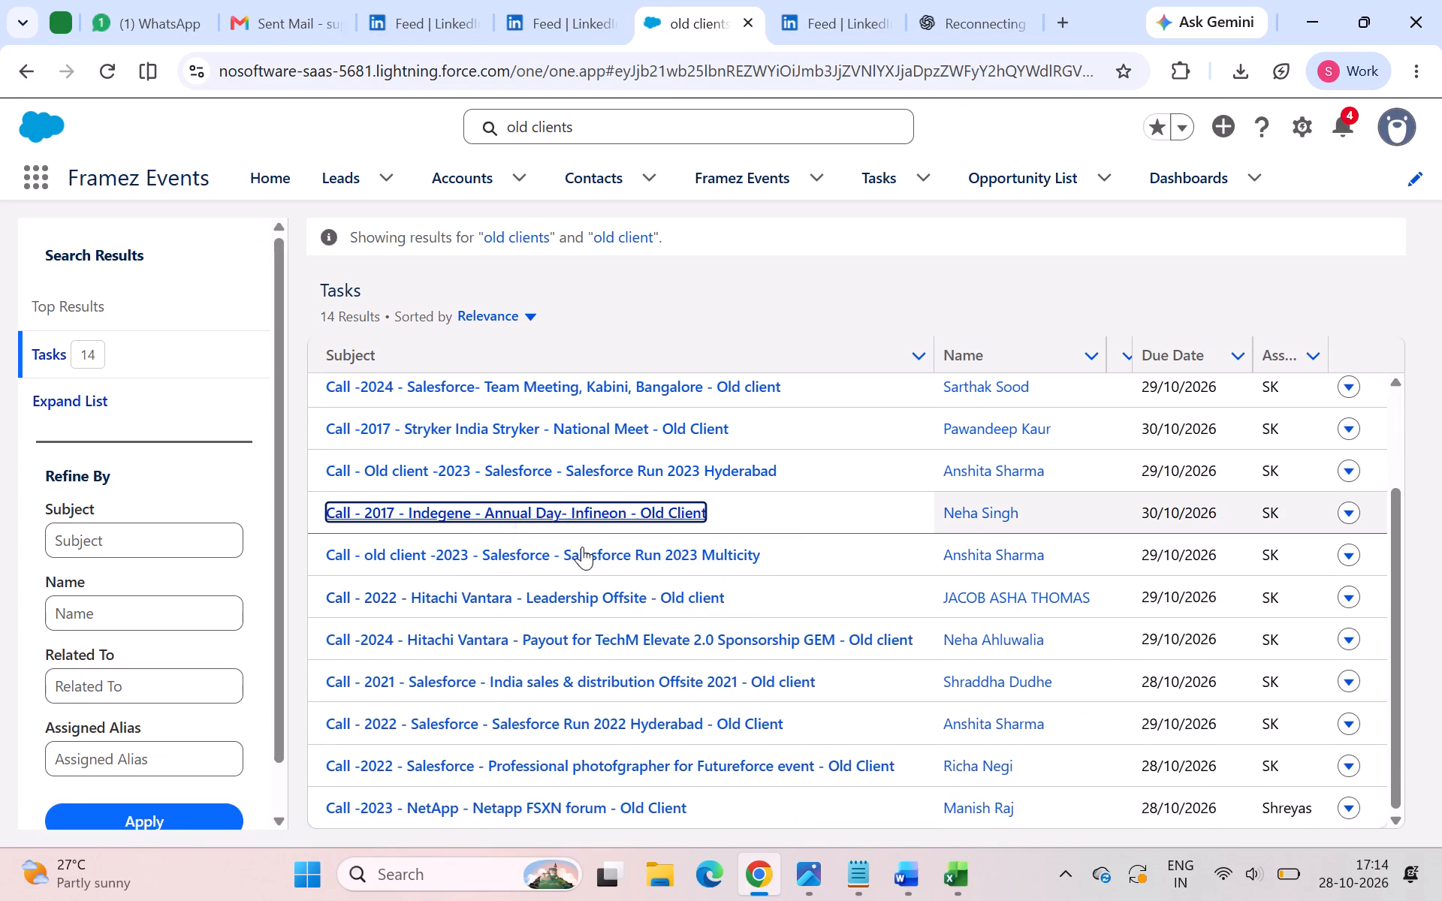
{"action": "left_click", "coordinate": [740, 21]}
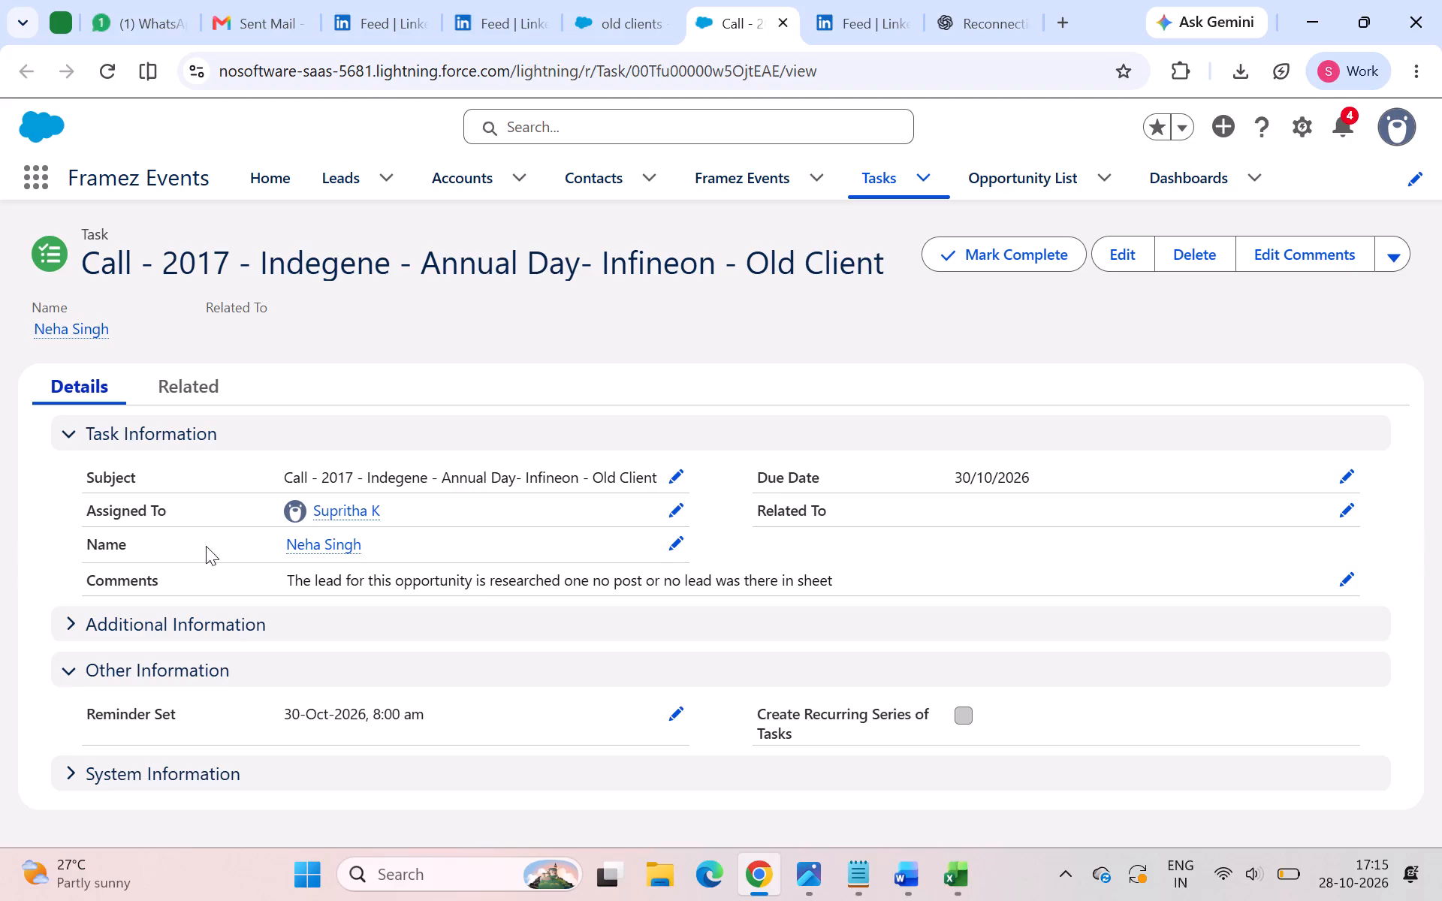
{"action": "left_click", "coordinate": [303, 541]}
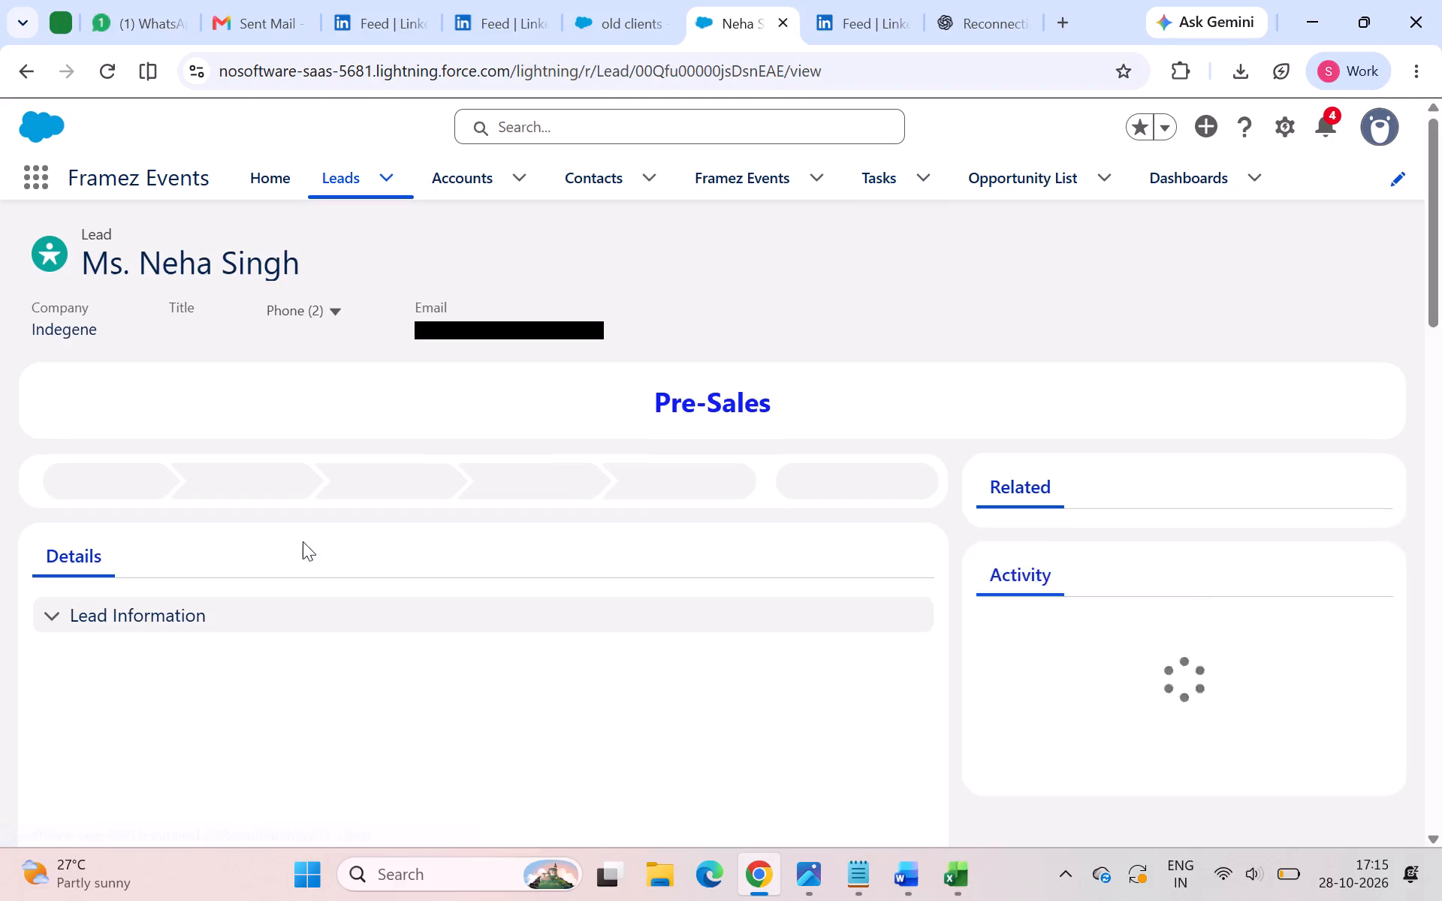
Review the details of the lead's 2017 Indegene Annual Day opportunity record, and return to the lead.
{"action": "left_click", "coordinate": [1121, 595]}
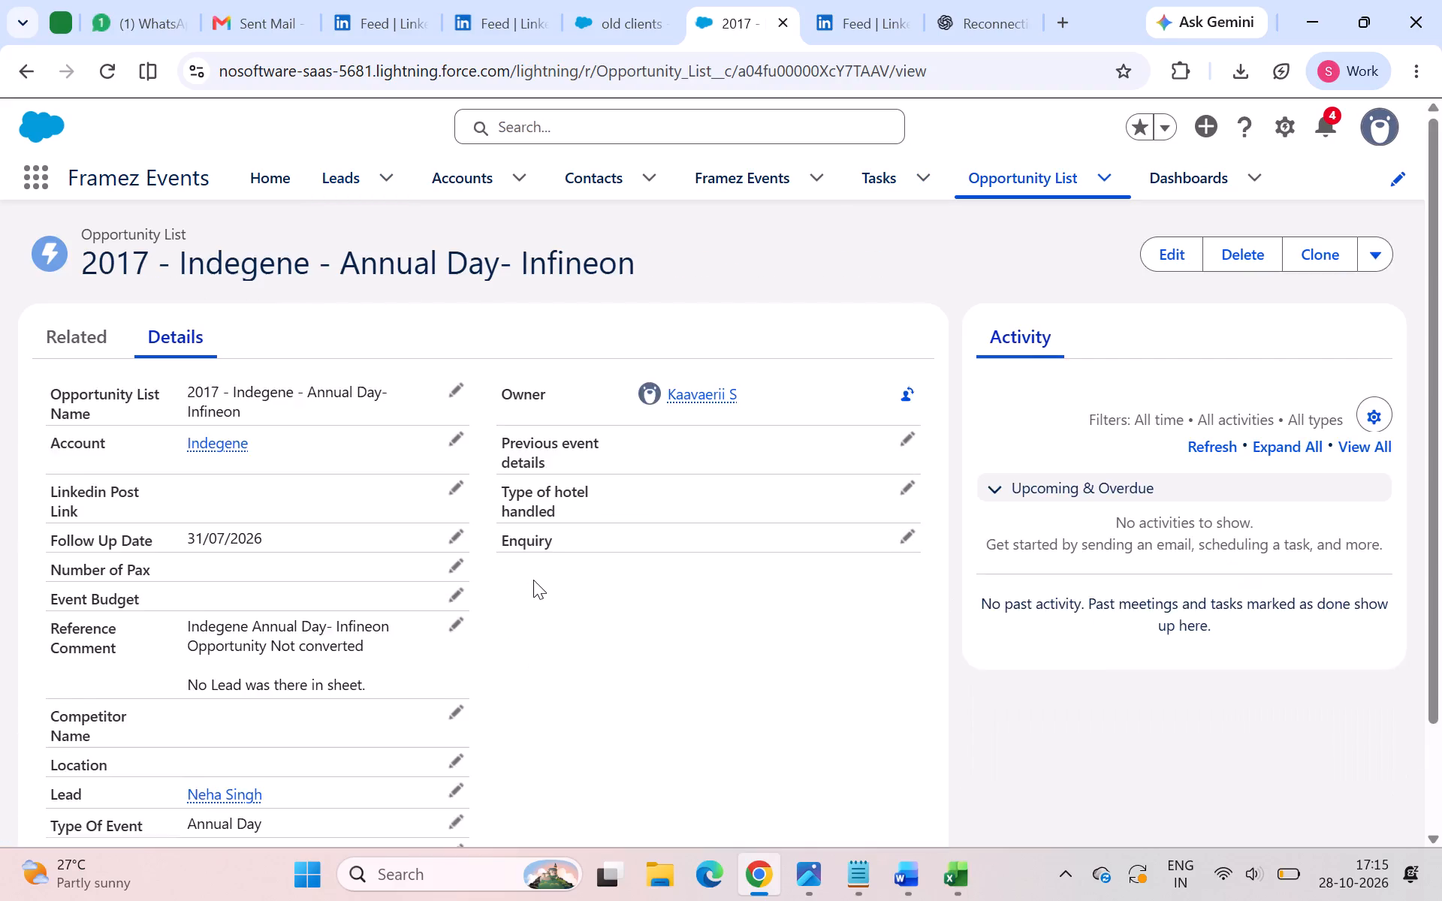
{"action": "scroll", "coordinate": [533, 580], "scroll_direction": "down", "scroll_amount": 4}
{"action": "scroll", "coordinate": [533, 580], "scroll_direction": "up", "scroll_amount": 6}
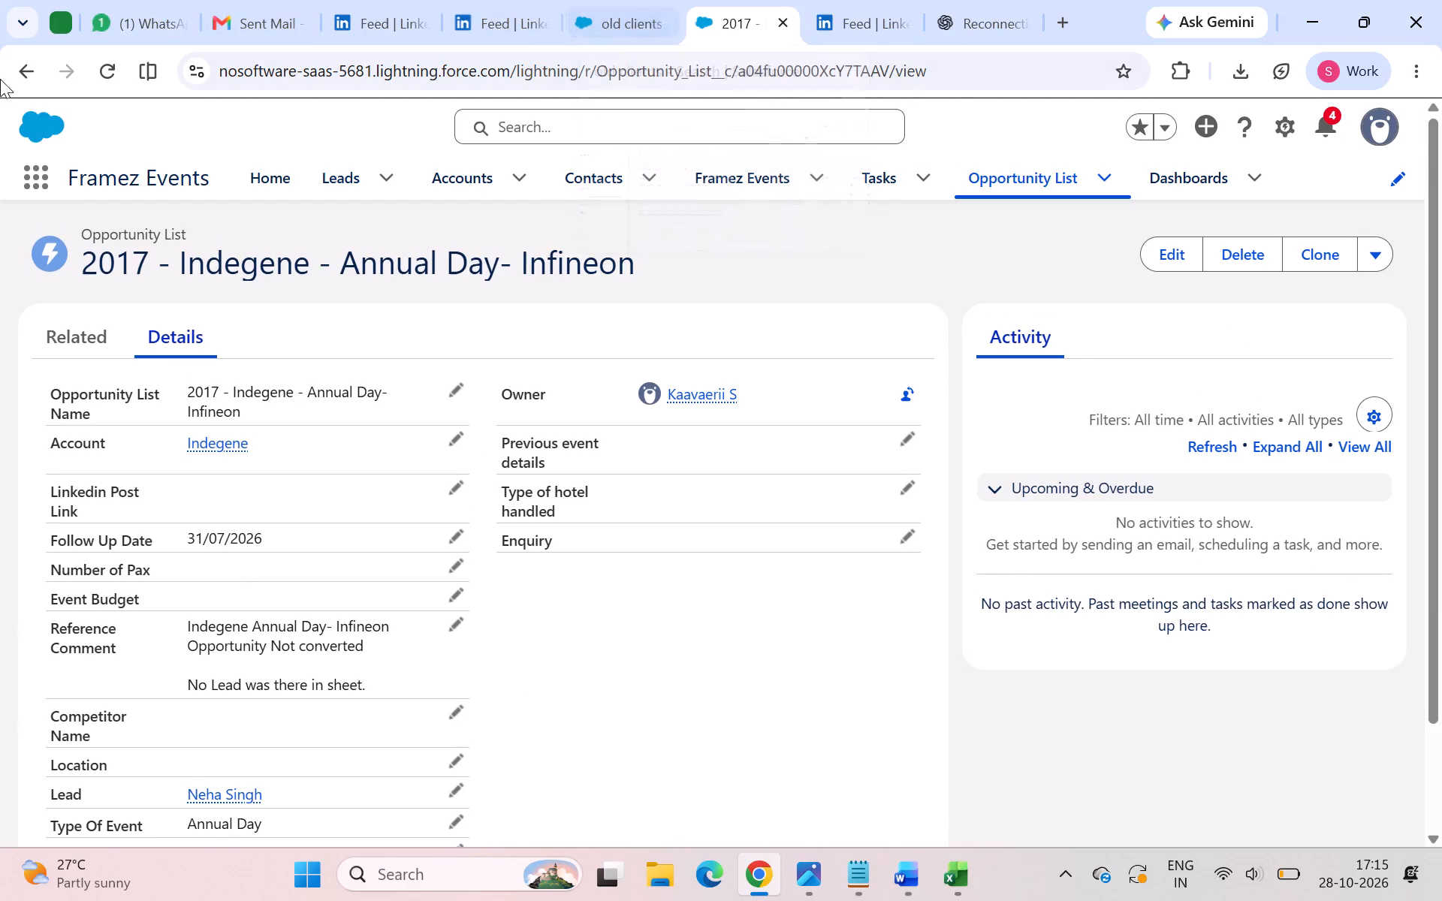
{"action": "left_click", "coordinate": [29, 69]}
Close the spare LinkedIn feed page and check the Indegene lead's LinkedIn profile from the link in the lead record.
{"action": "scroll", "coordinate": [591, 683], "scroll_direction": "down", "scroll_amount": 3}
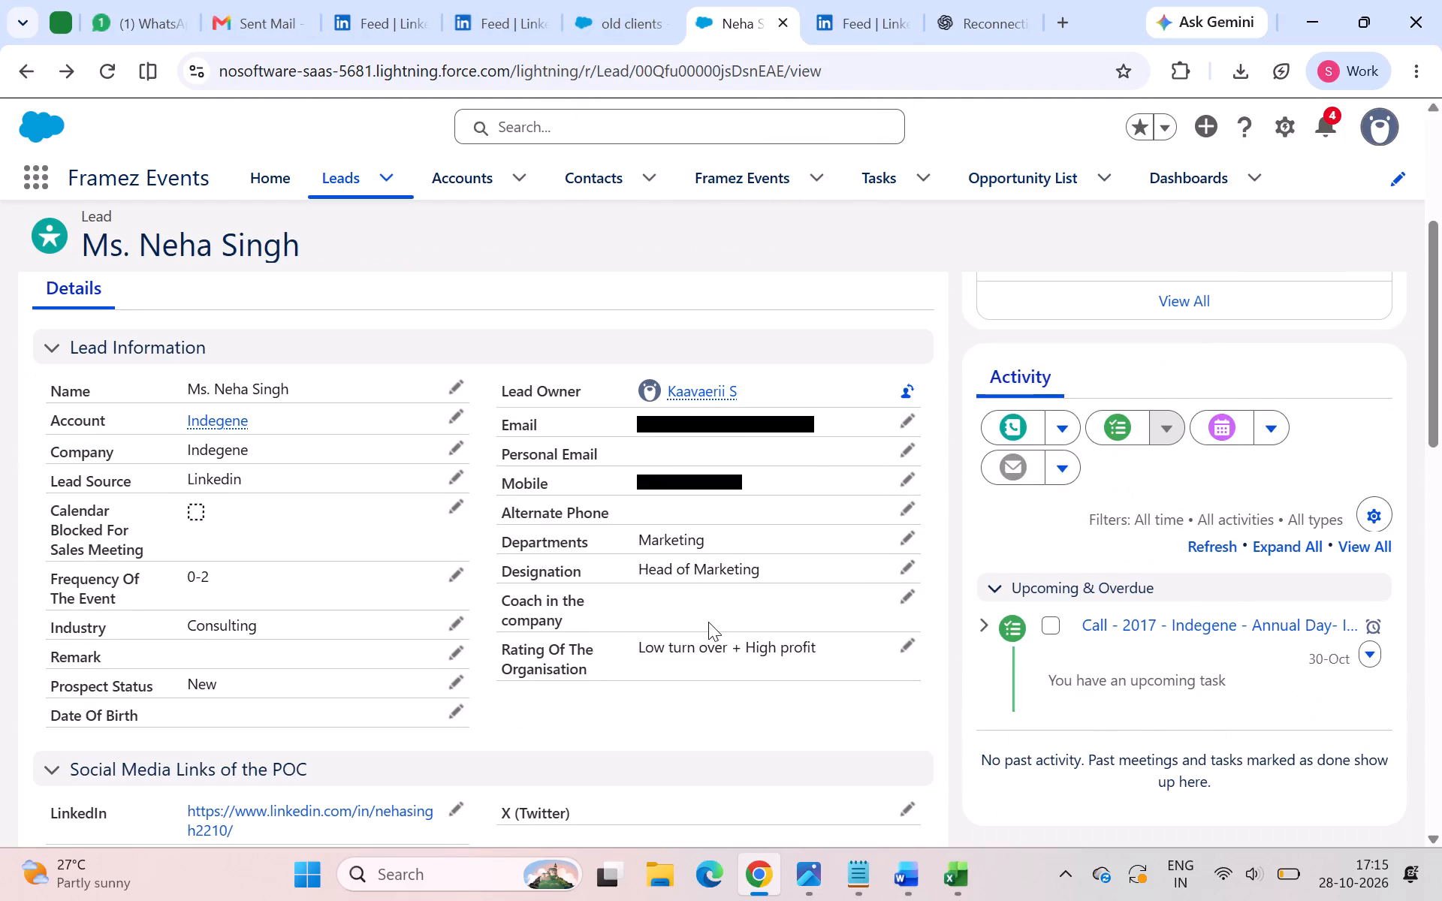
{"action": "scroll", "coordinate": [708, 621], "scroll_direction": "down", "scroll_amount": 2}
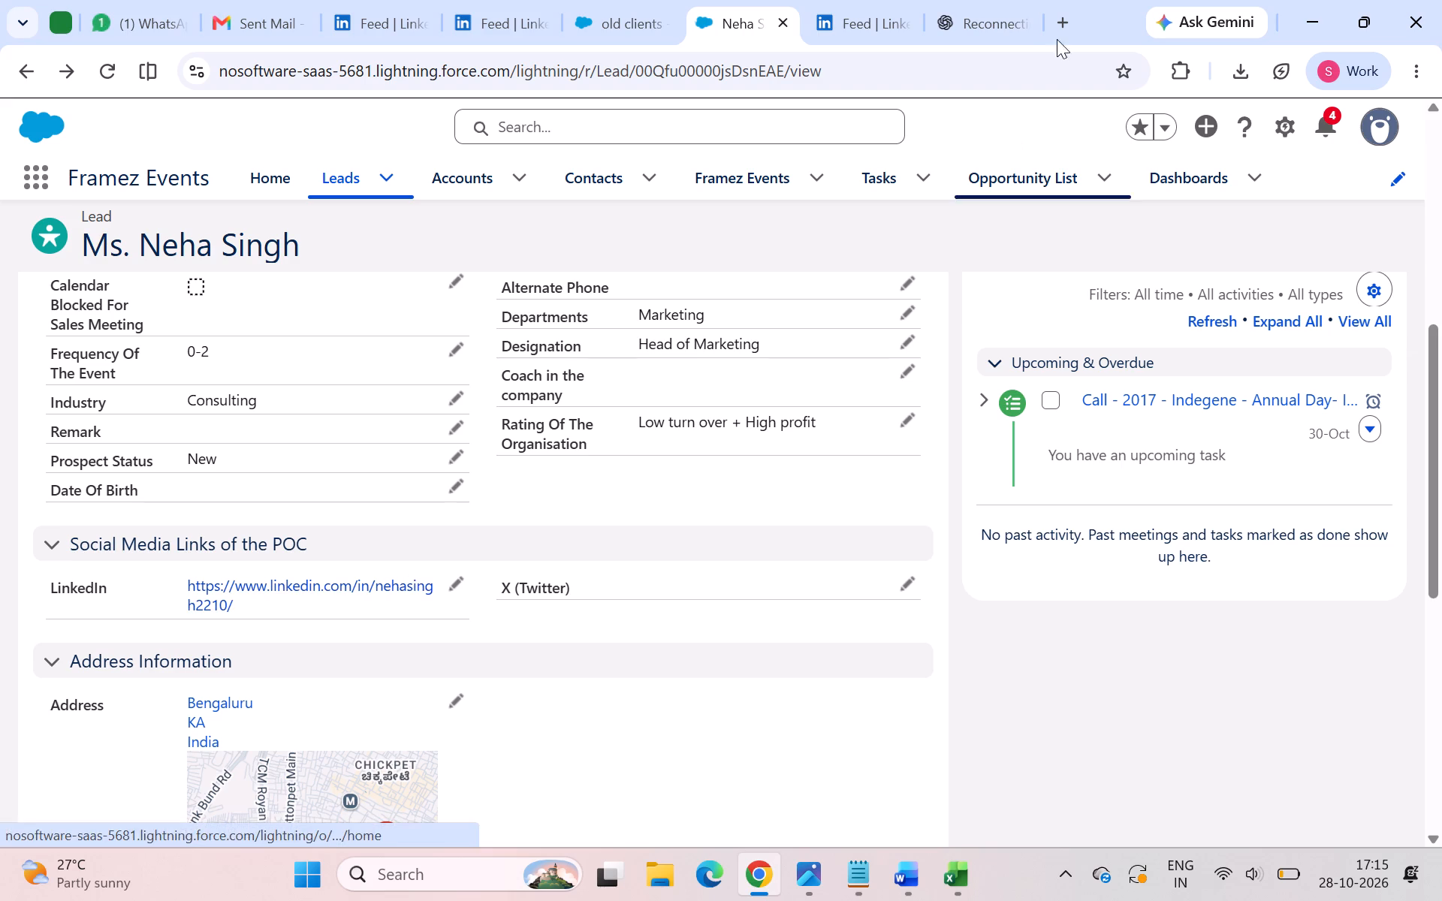
{"action": "left_click", "coordinate": [853, 20]}
{"action": "left_click", "coordinate": [908, 19]}
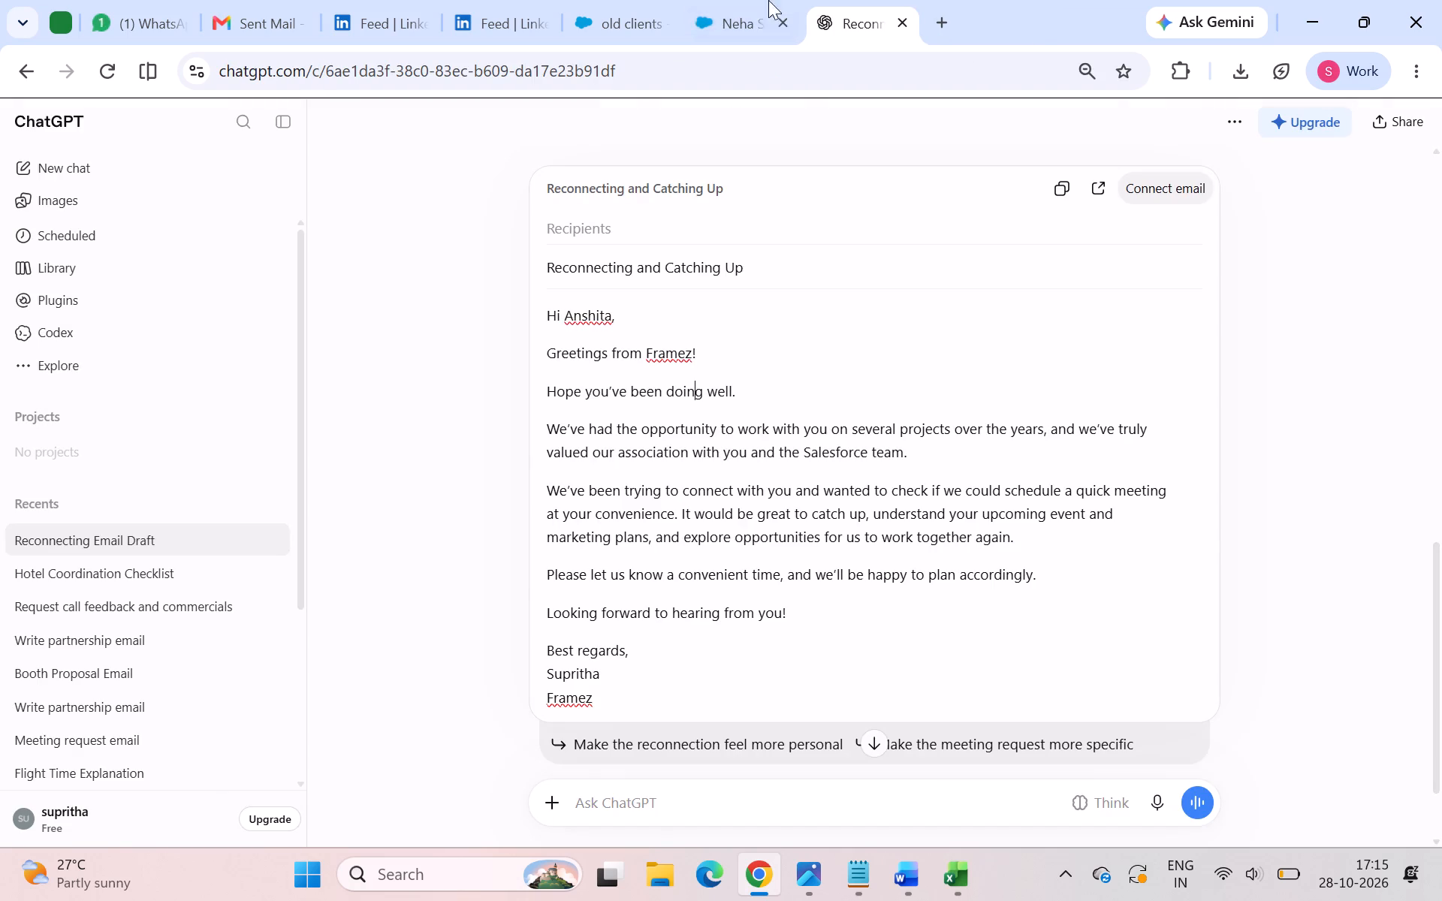
{"action": "left_click", "coordinate": [717, 2]}
{"action": "left_click", "coordinate": [359, 585]}
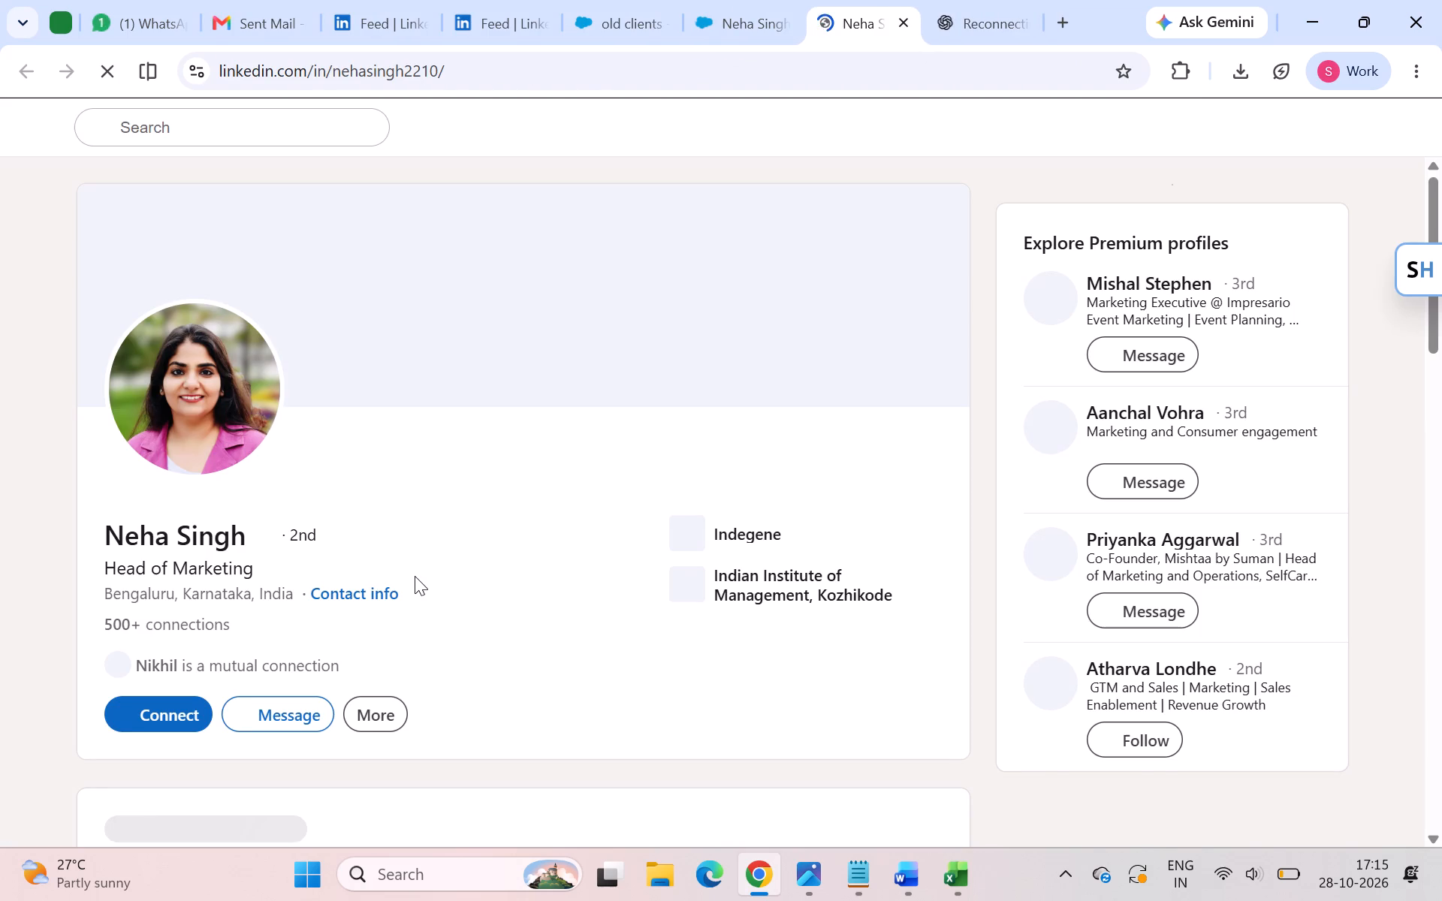
{"action": "scroll", "coordinate": [418, 574], "scroll_direction": "down", "scroll_amount": 1}
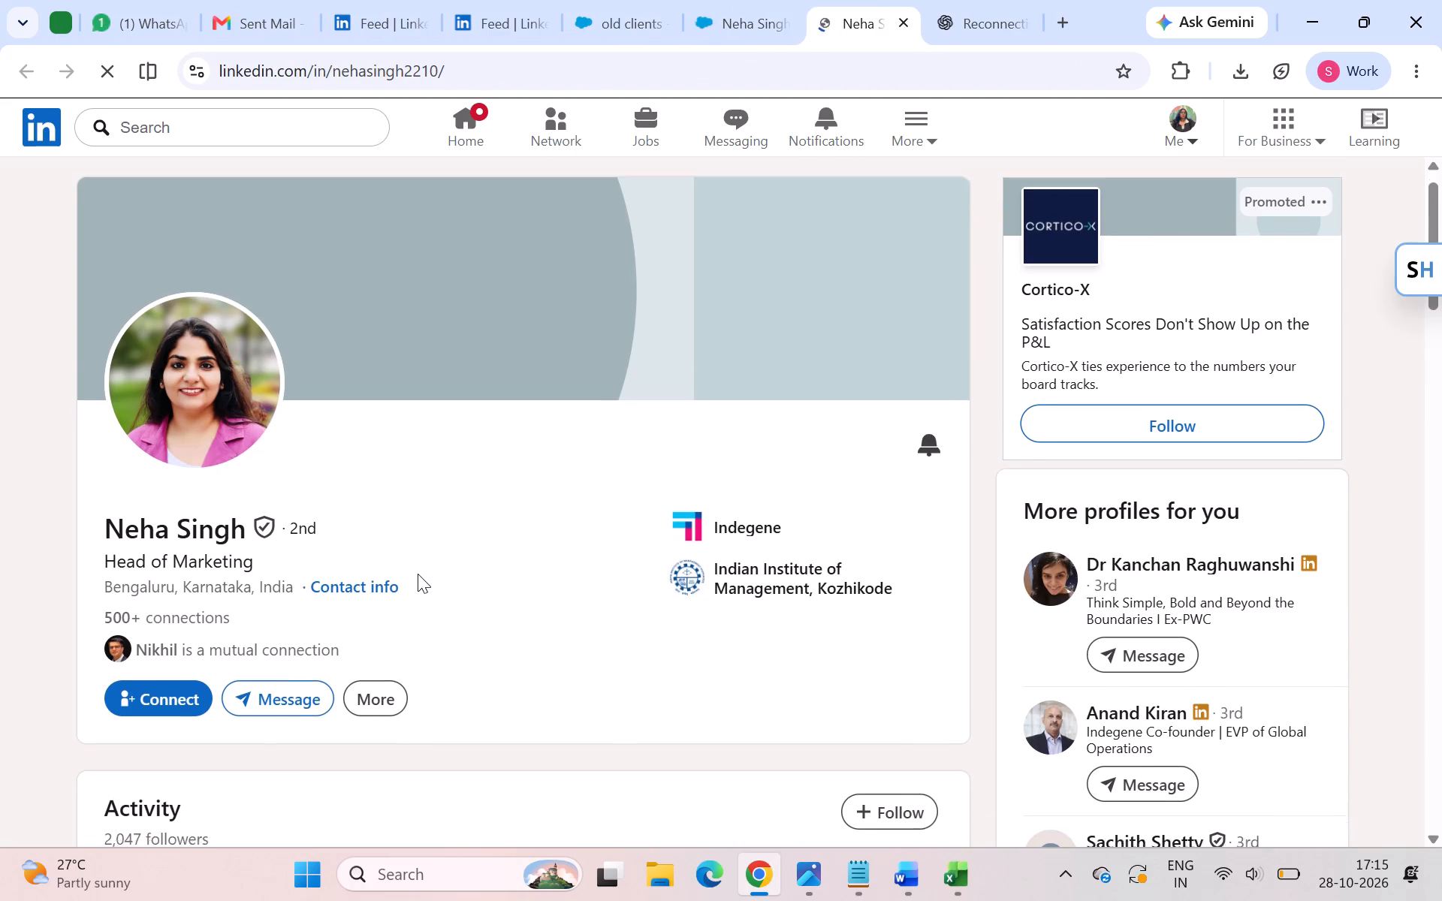
{"action": "left_click", "coordinate": [904, 18]}
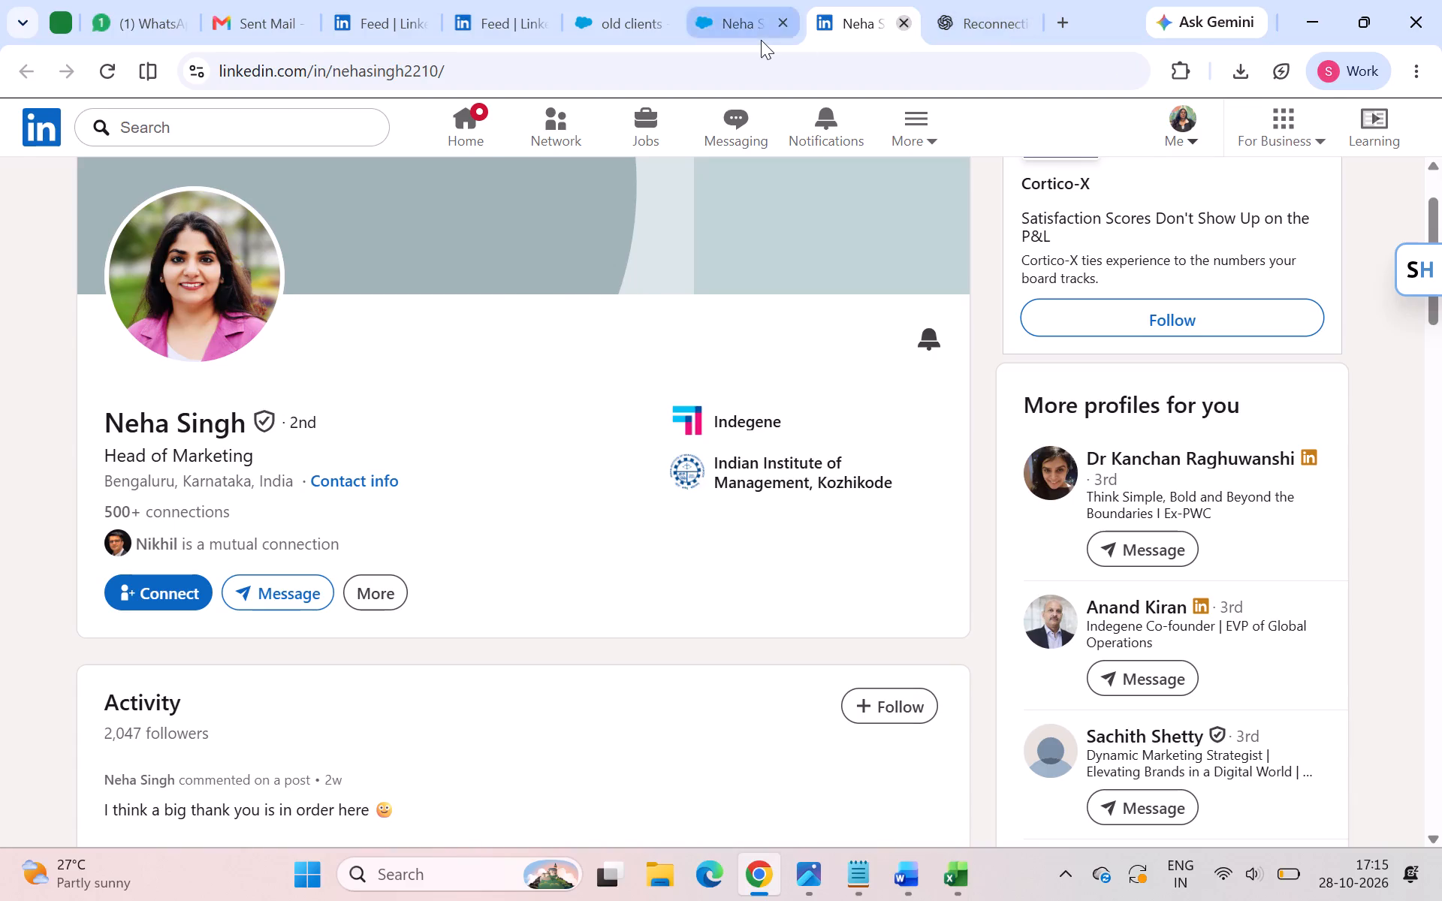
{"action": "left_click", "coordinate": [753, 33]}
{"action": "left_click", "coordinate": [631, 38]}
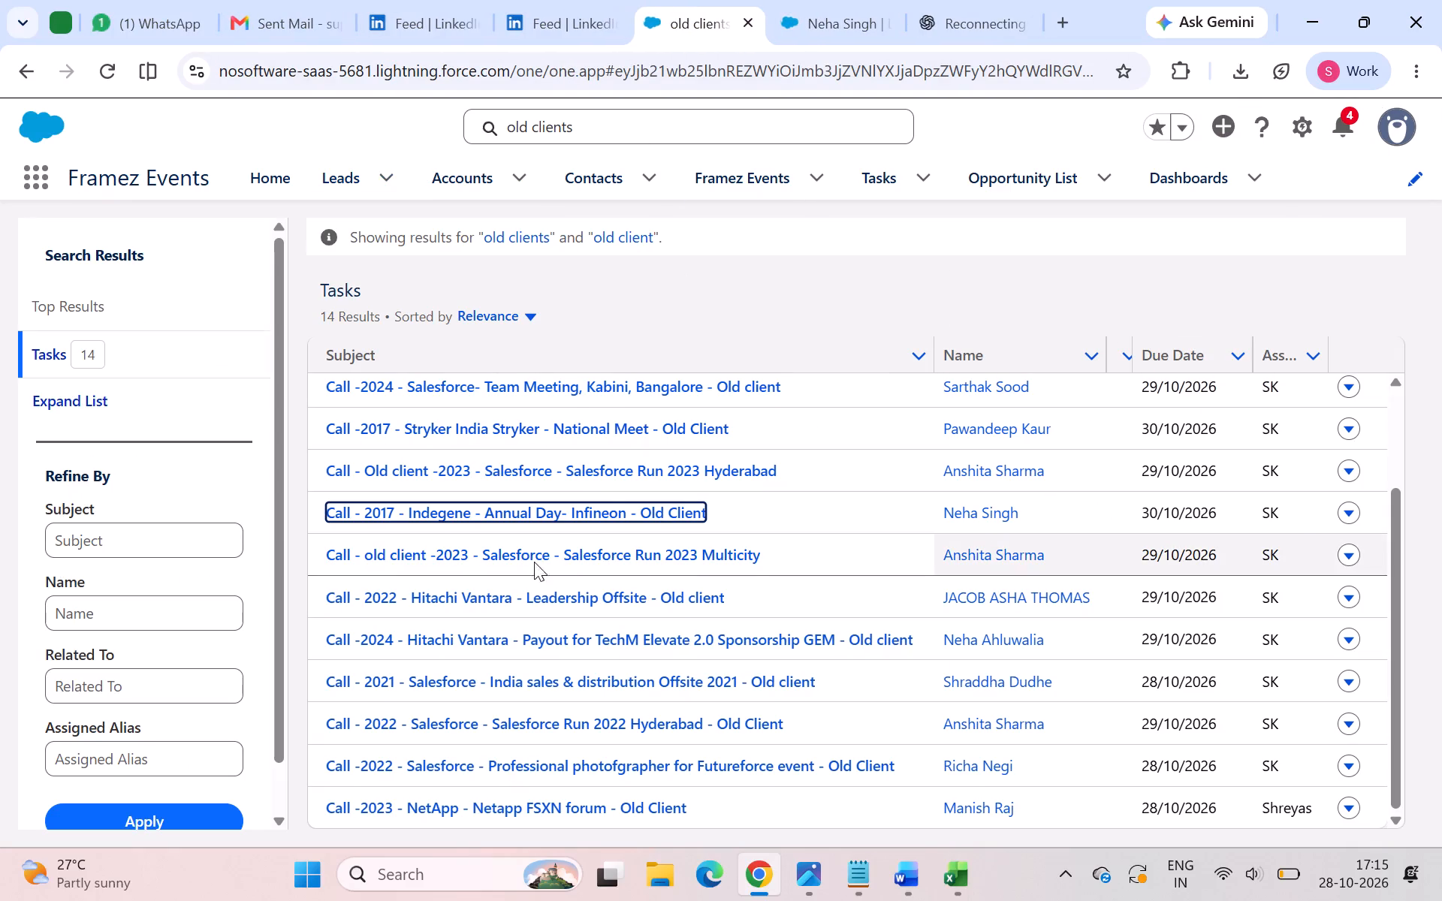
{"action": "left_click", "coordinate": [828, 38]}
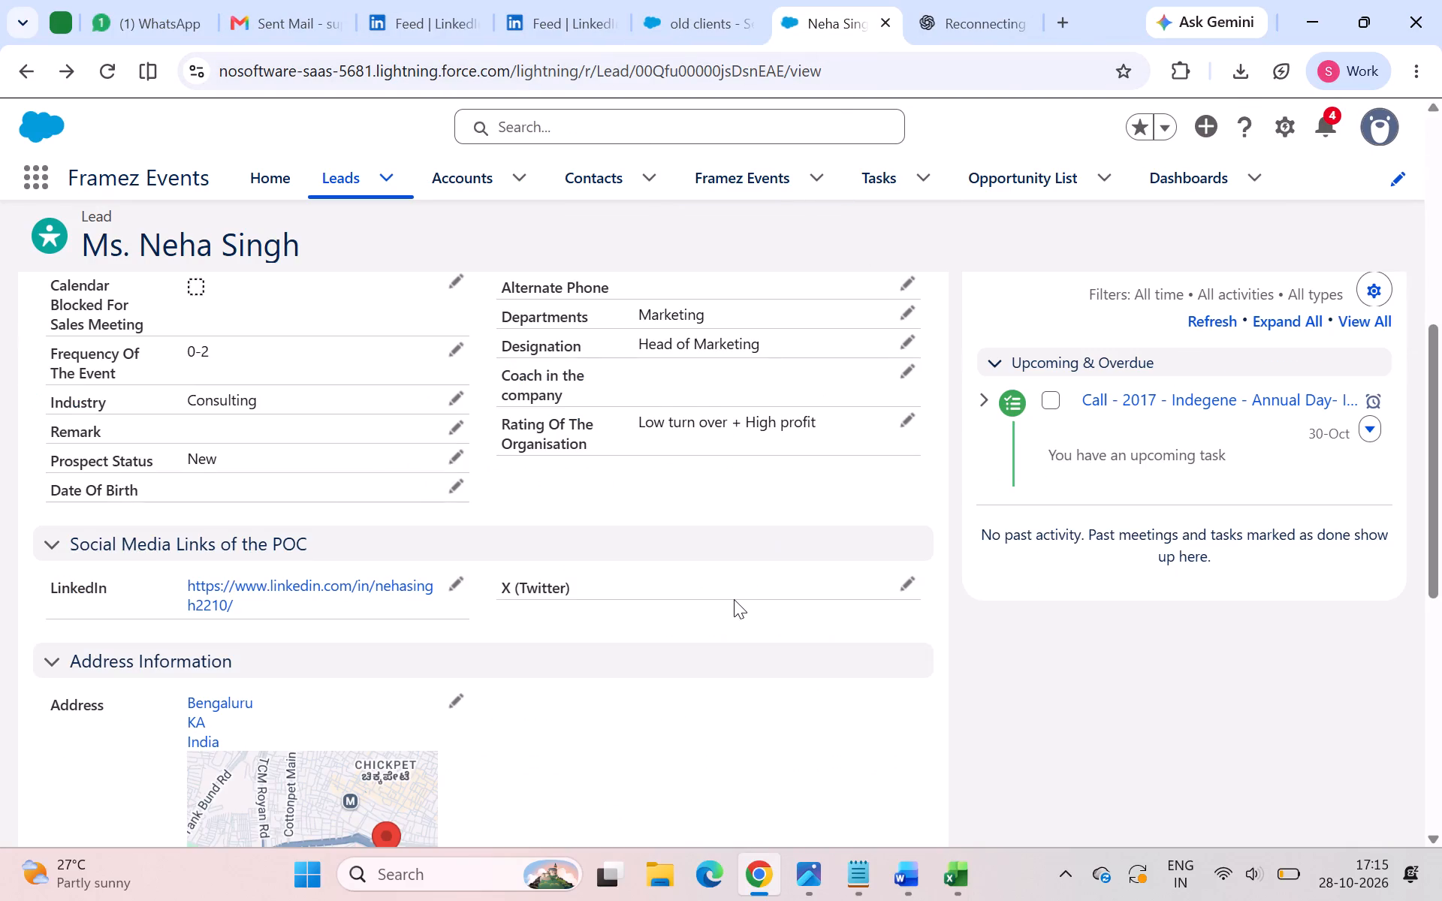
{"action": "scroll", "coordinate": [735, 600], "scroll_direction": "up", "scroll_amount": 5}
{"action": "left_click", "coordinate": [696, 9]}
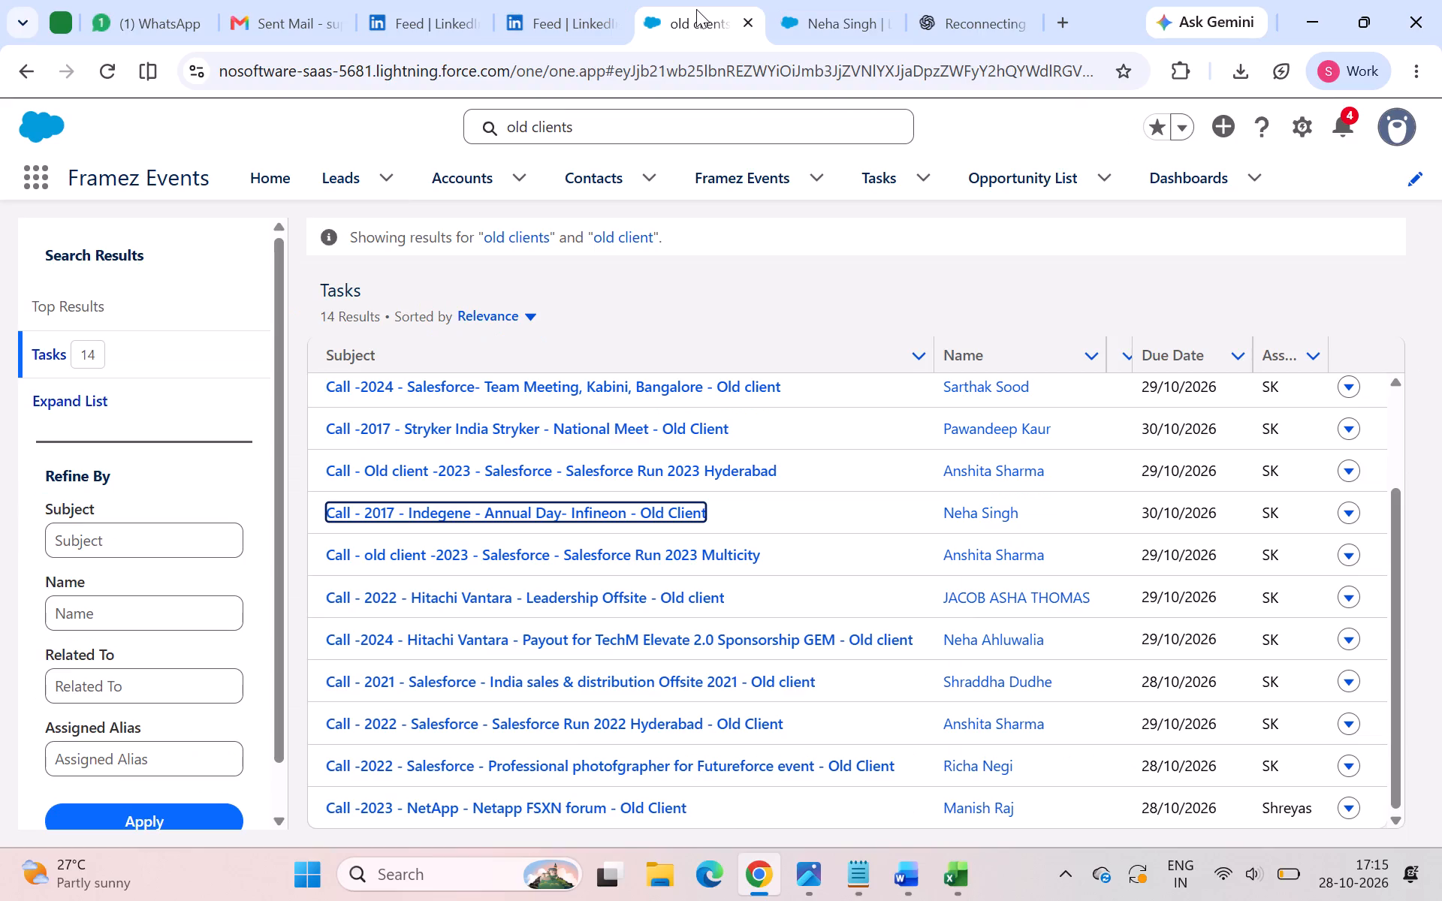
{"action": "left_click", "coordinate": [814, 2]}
Reopen the Indegene lead's LinkedIn profile, examine the work experience, and compare it with the lead's details in Salesforce.
{"action": "scroll", "coordinate": [860, 391], "scroll_direction": "down", "scroll_amount": 2}
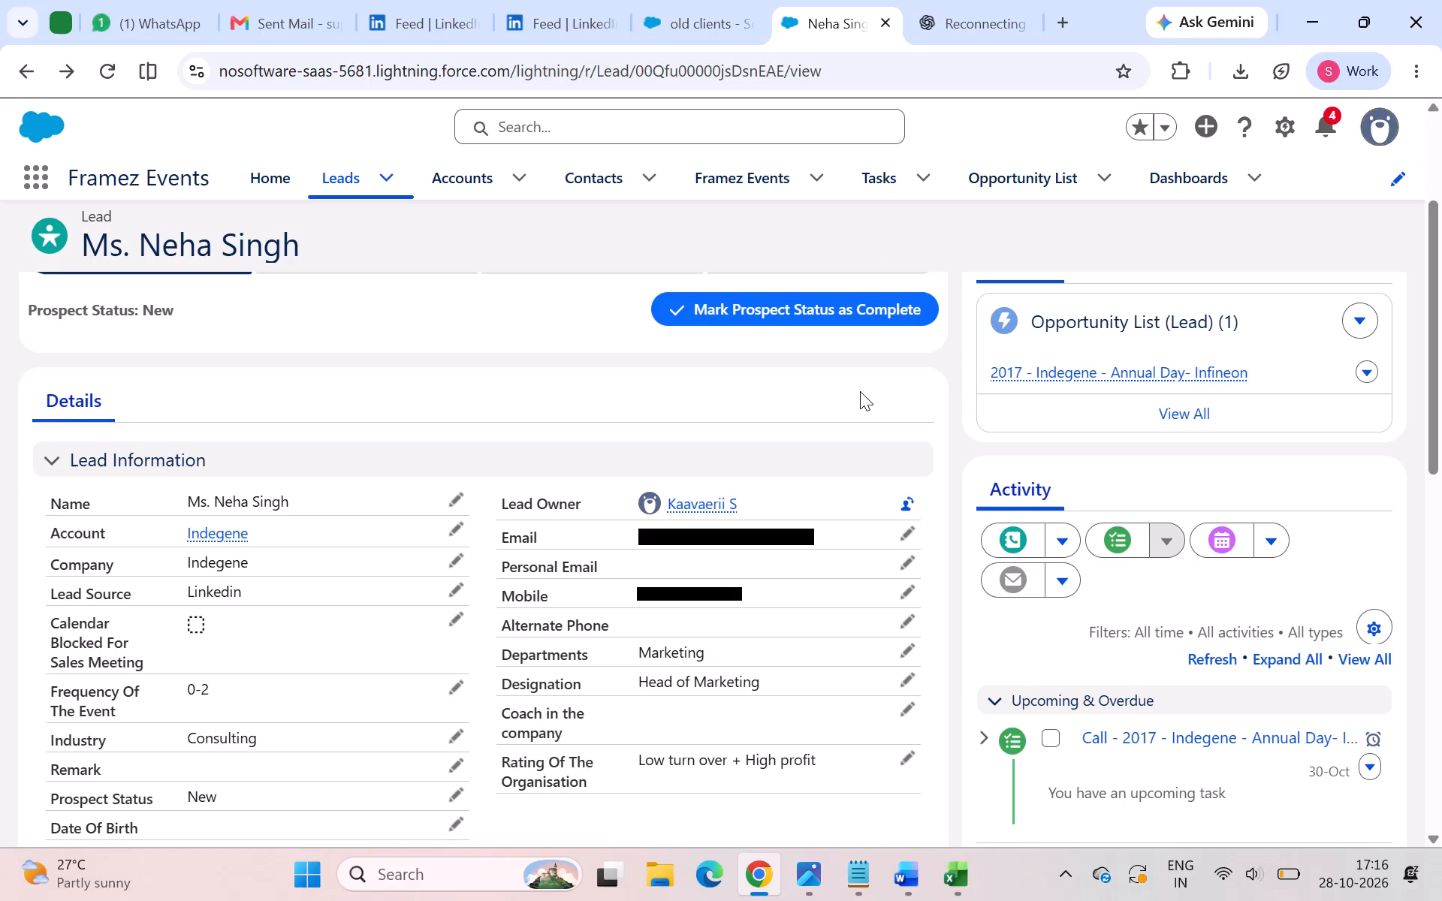
{"action": "scroll", "coordinate": [348, 744], "scroll_direction": "down", "scroll_amount": 5}
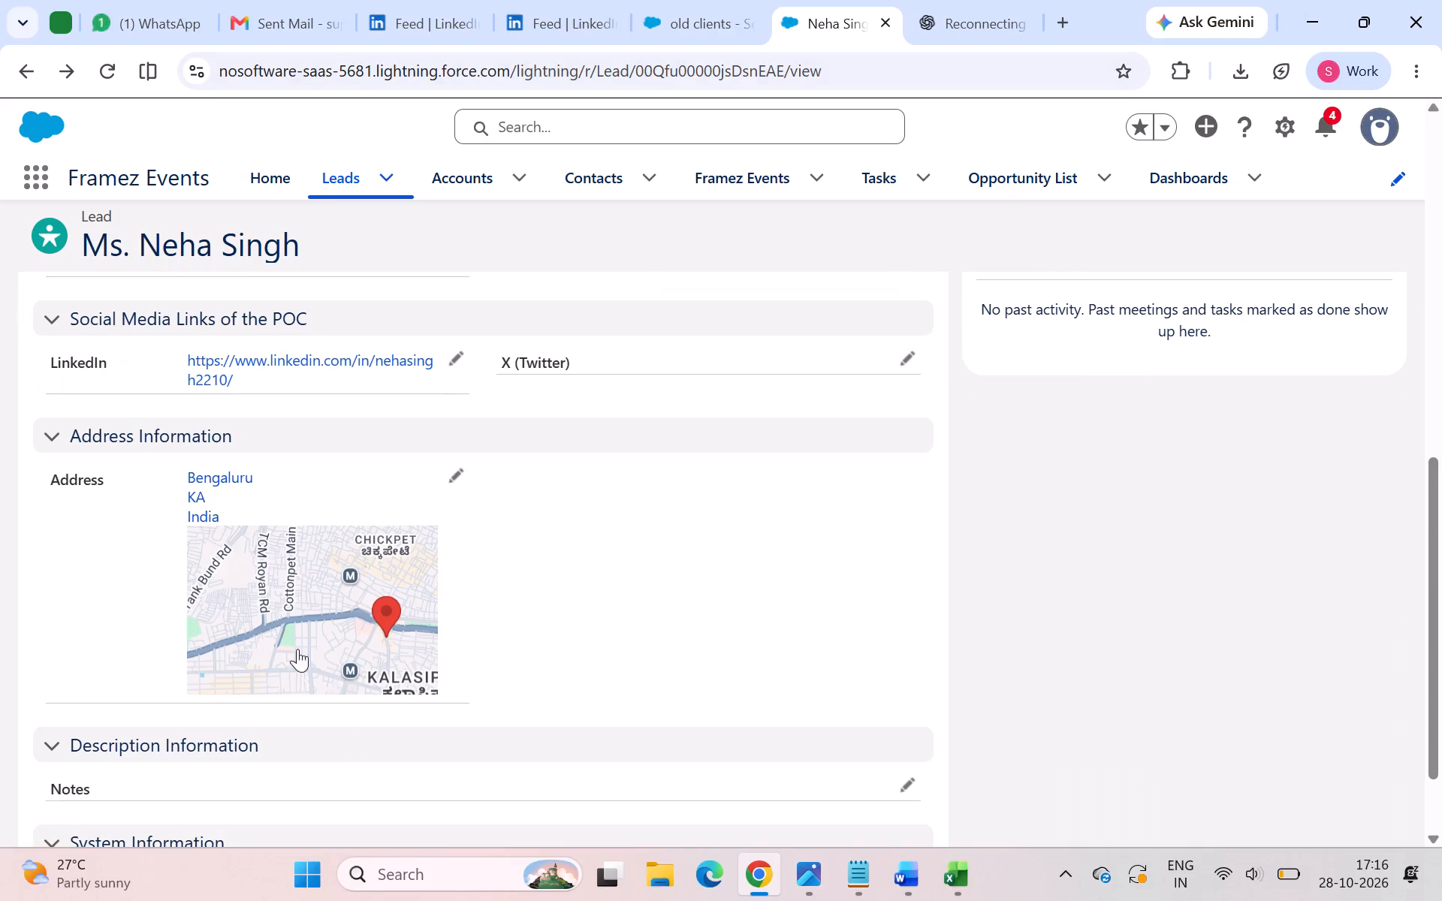
{"action": "left_click", "coordinate": [213, 372]}
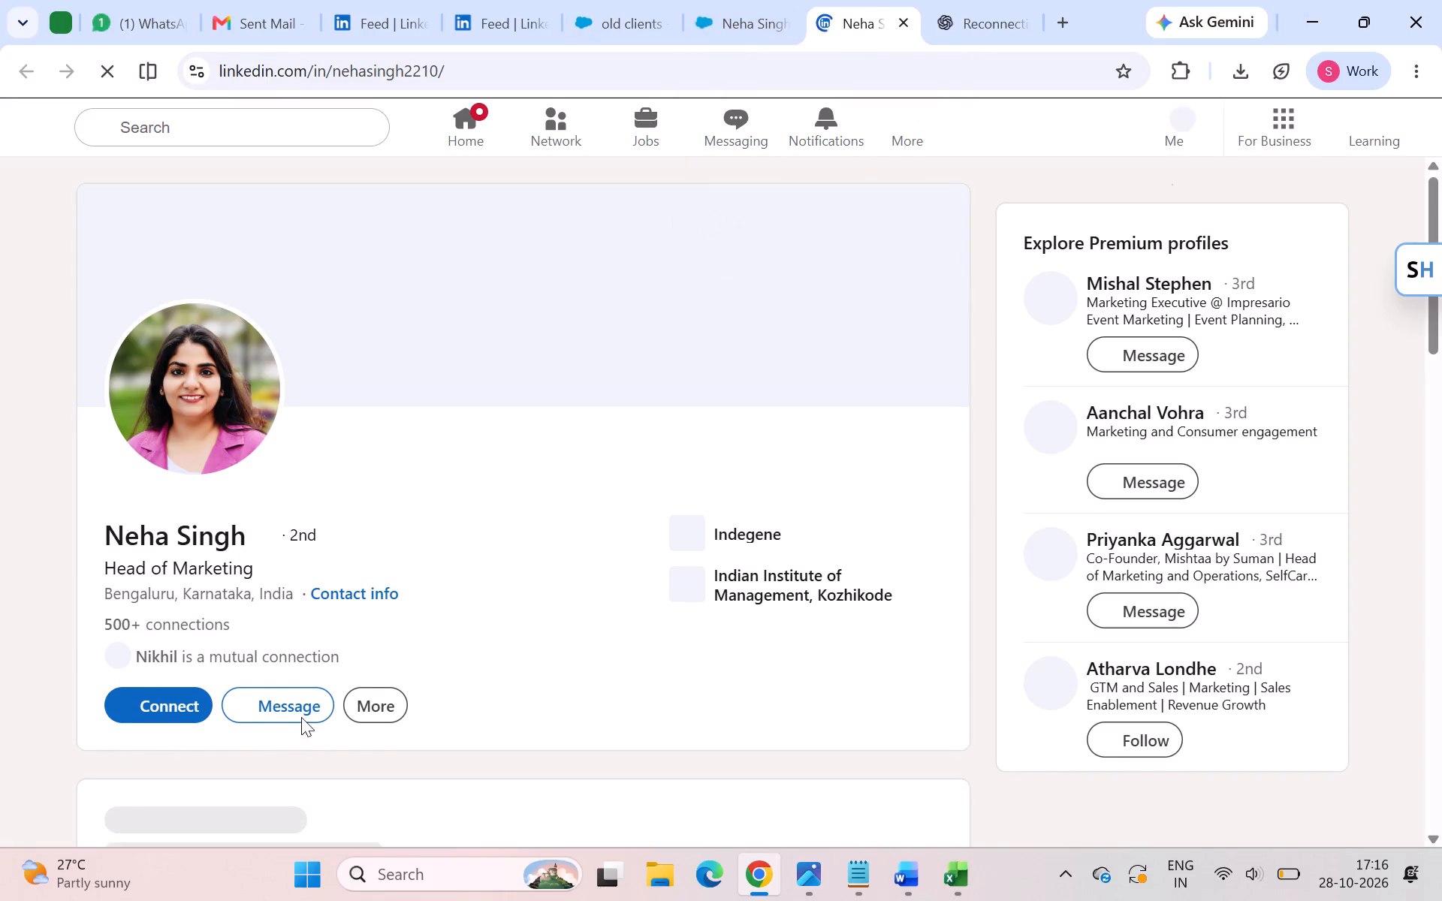
{"action": "scroll", "coordinate": [328, 689], "scroll_direction": "down", "scroll_amount": 6}
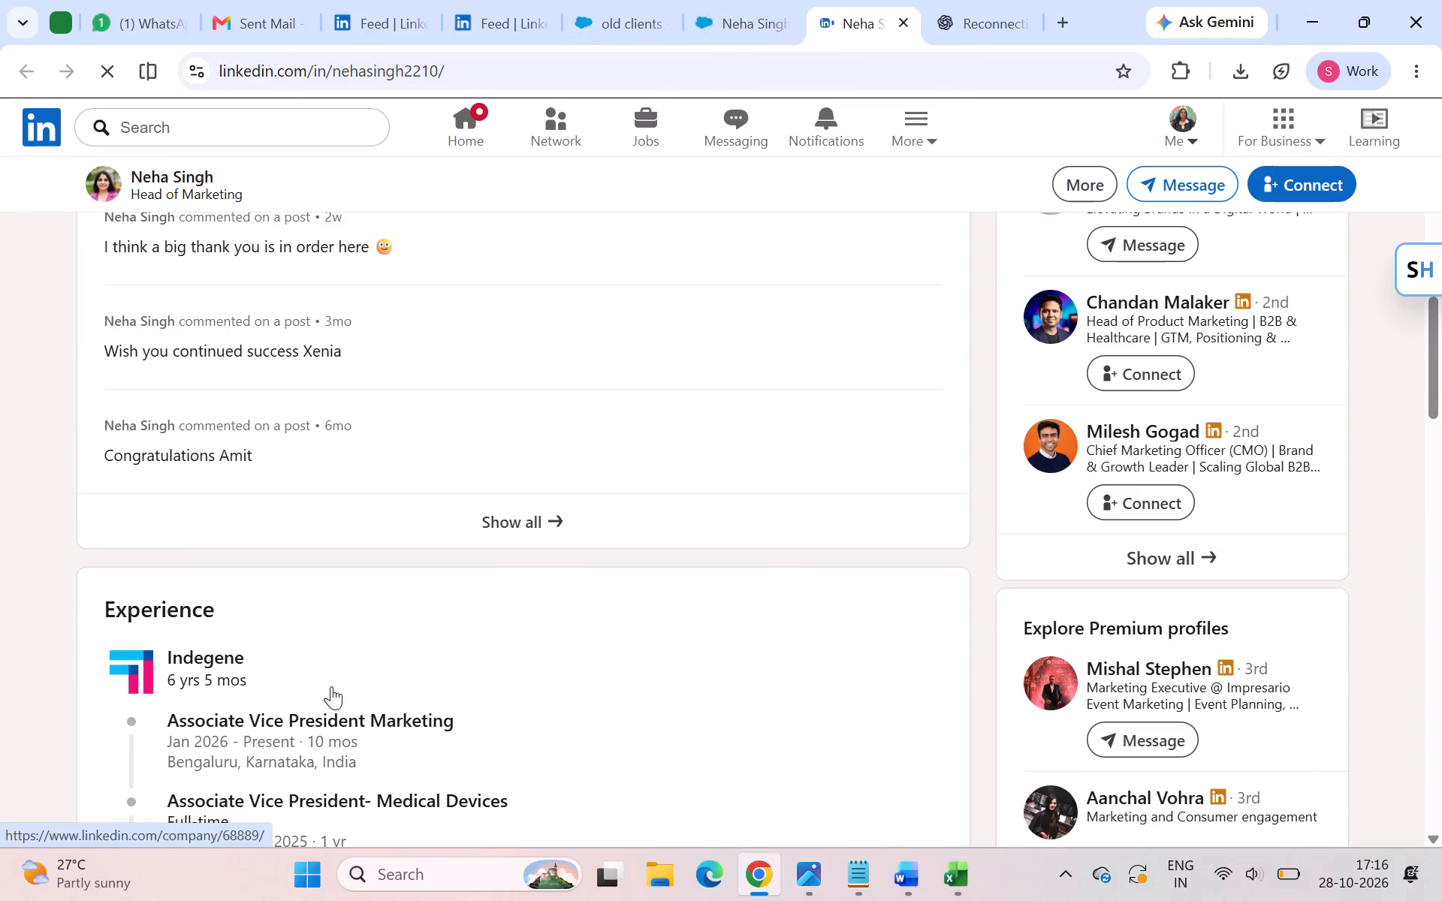
{"action": "left_click", "coordinate": [721, 28]}
{"action": "left_click", "coordinate": [831, 23]}
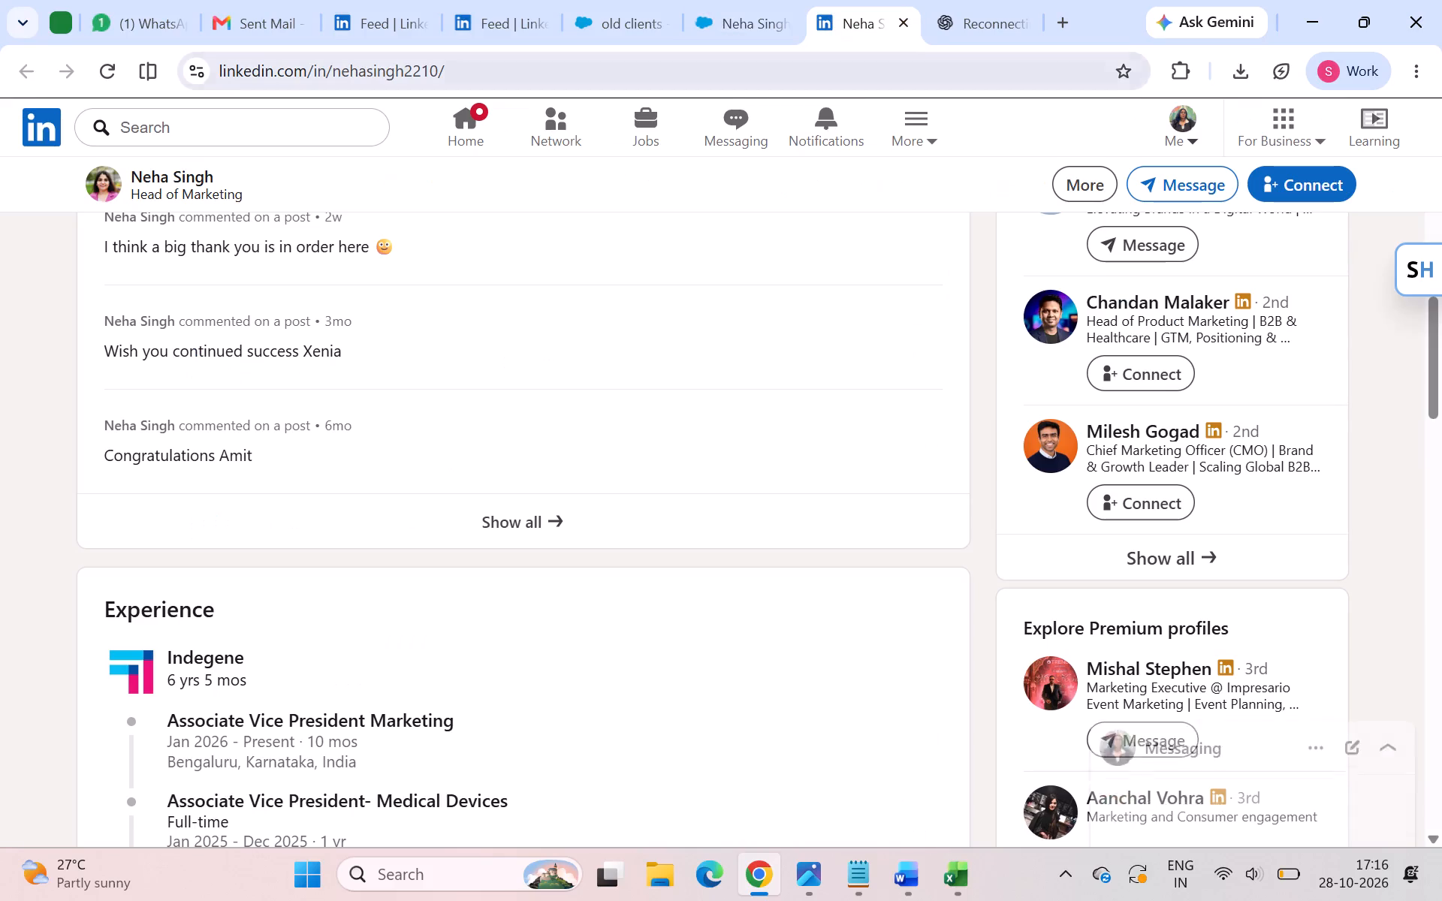
{"action": "left_click", "coordinate": [745, 0]}
{"action": "scroll", "coordinate": [694, 628], "scroll_direction": "down", "scroll_amount": 3}
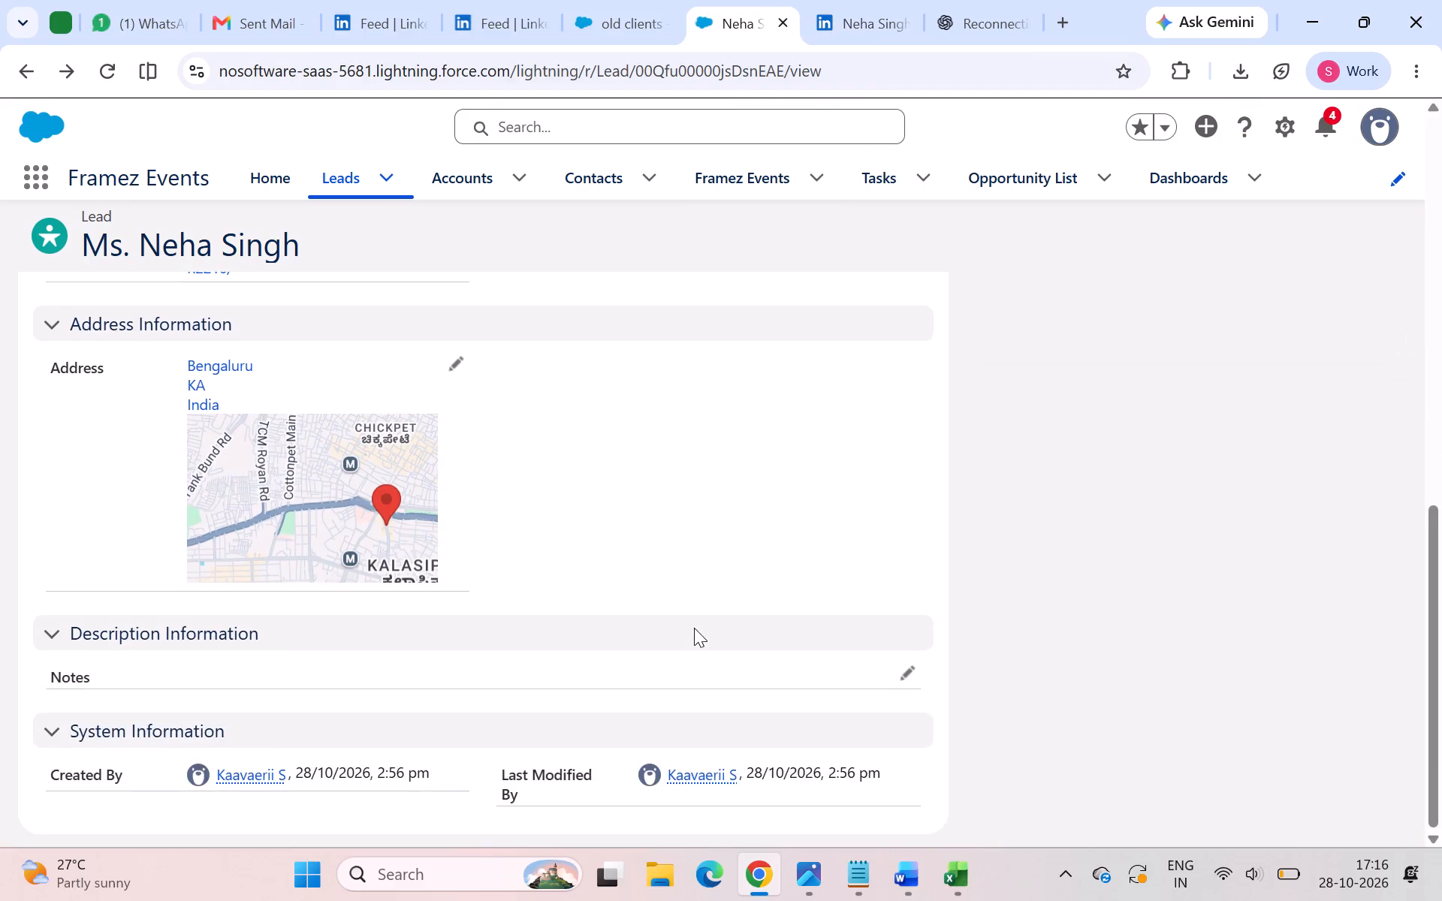
{"action": "scroll", "coordinate": [694, 628], "scroll_direction": "down", "scroll_amount": 1}
{"action": "scroll", "coordinate": [693, 628], "scroll_direction": "up", "scroll_amount": 5}
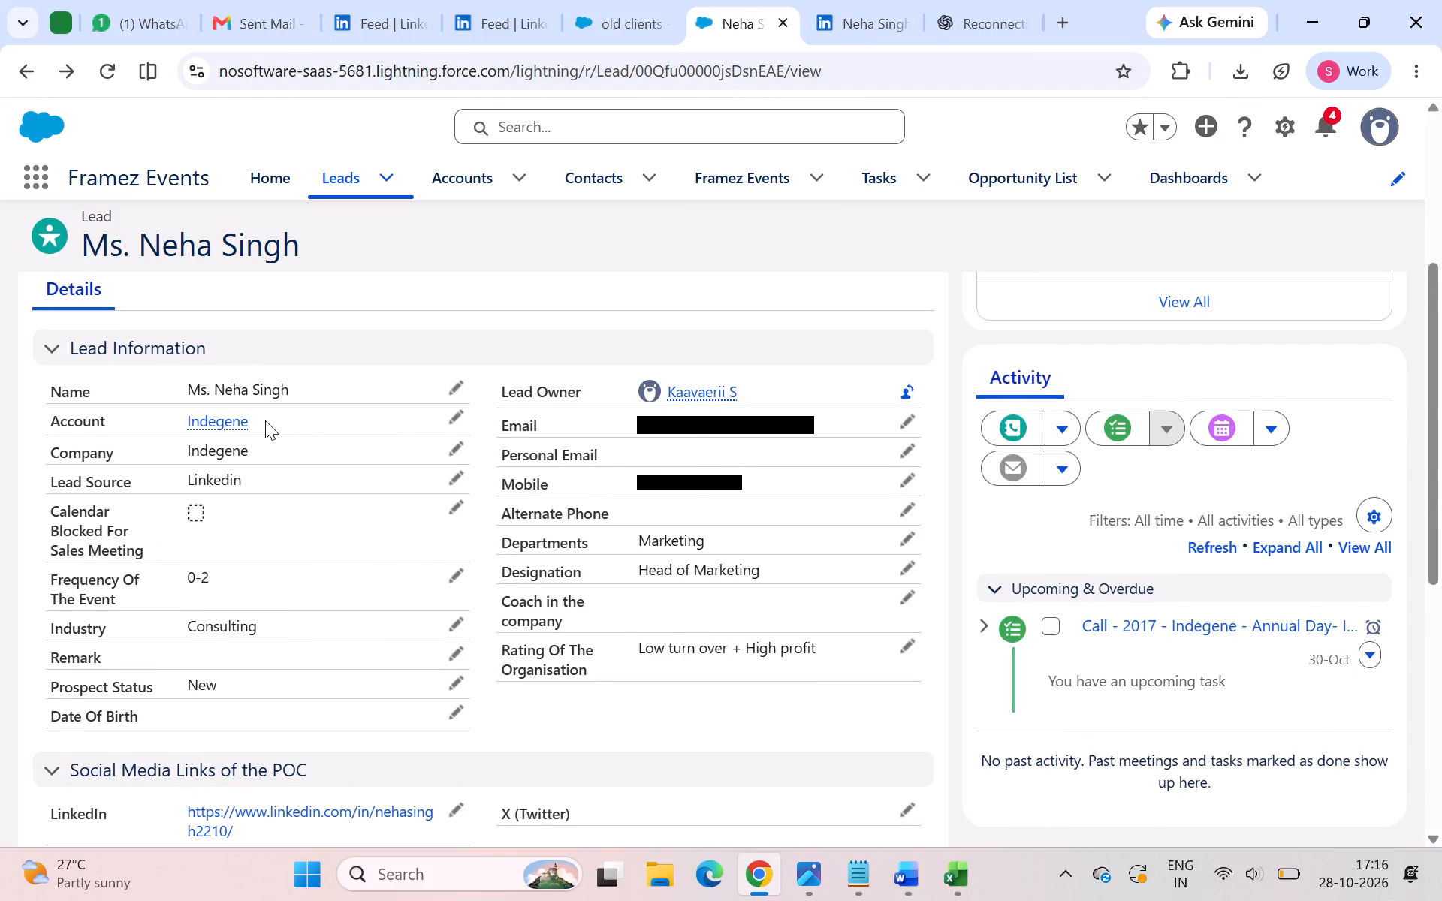
Take the account name from the lead record, search LinkedIn for "indegene", and narrow the results to people.
{"action": "left_click_drag", "start_coordinate": [265, 420], "coordinate": [187, 426]}
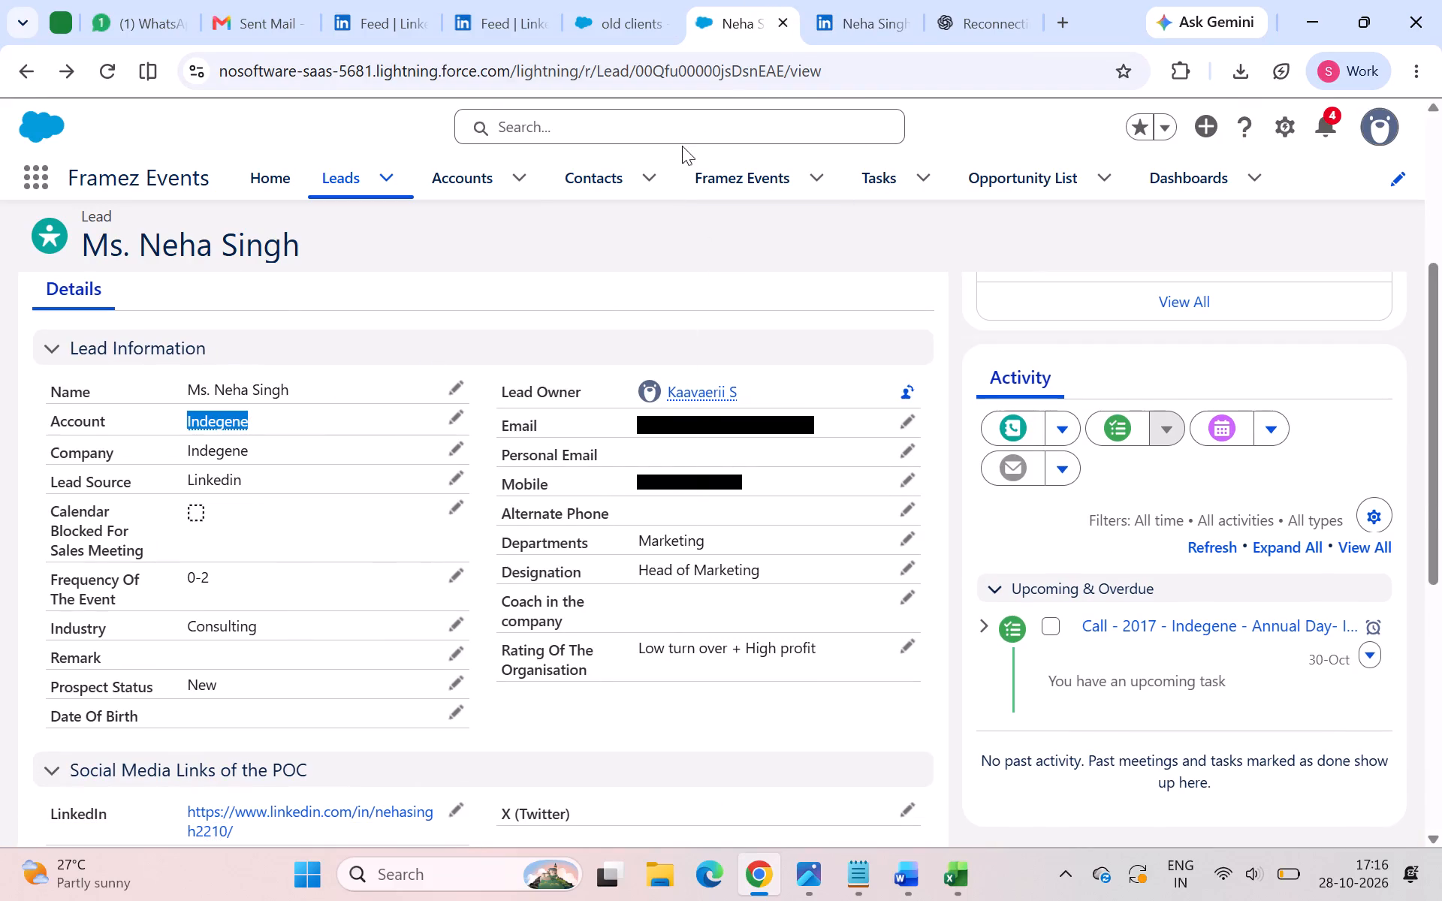
{"action": "left_click", "coordinate": [843, 28]}
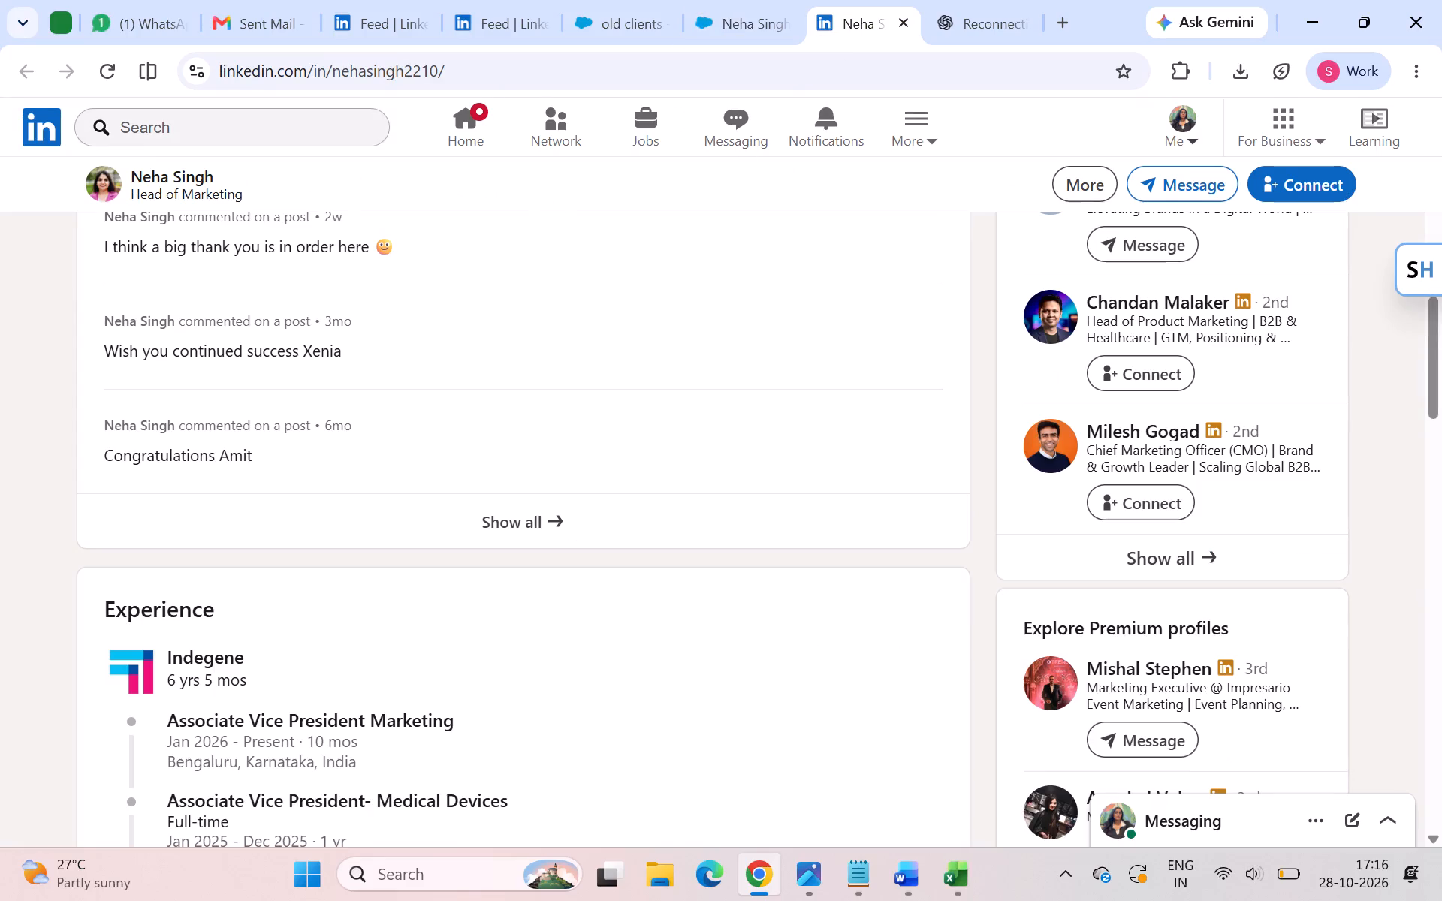
{"action": "left_click", "coordinate": [274, 137]}
{"action": "type", "text": "indegene"}
{"action": "key", "text": "space"}
{"action": "key", "text": "Return"}
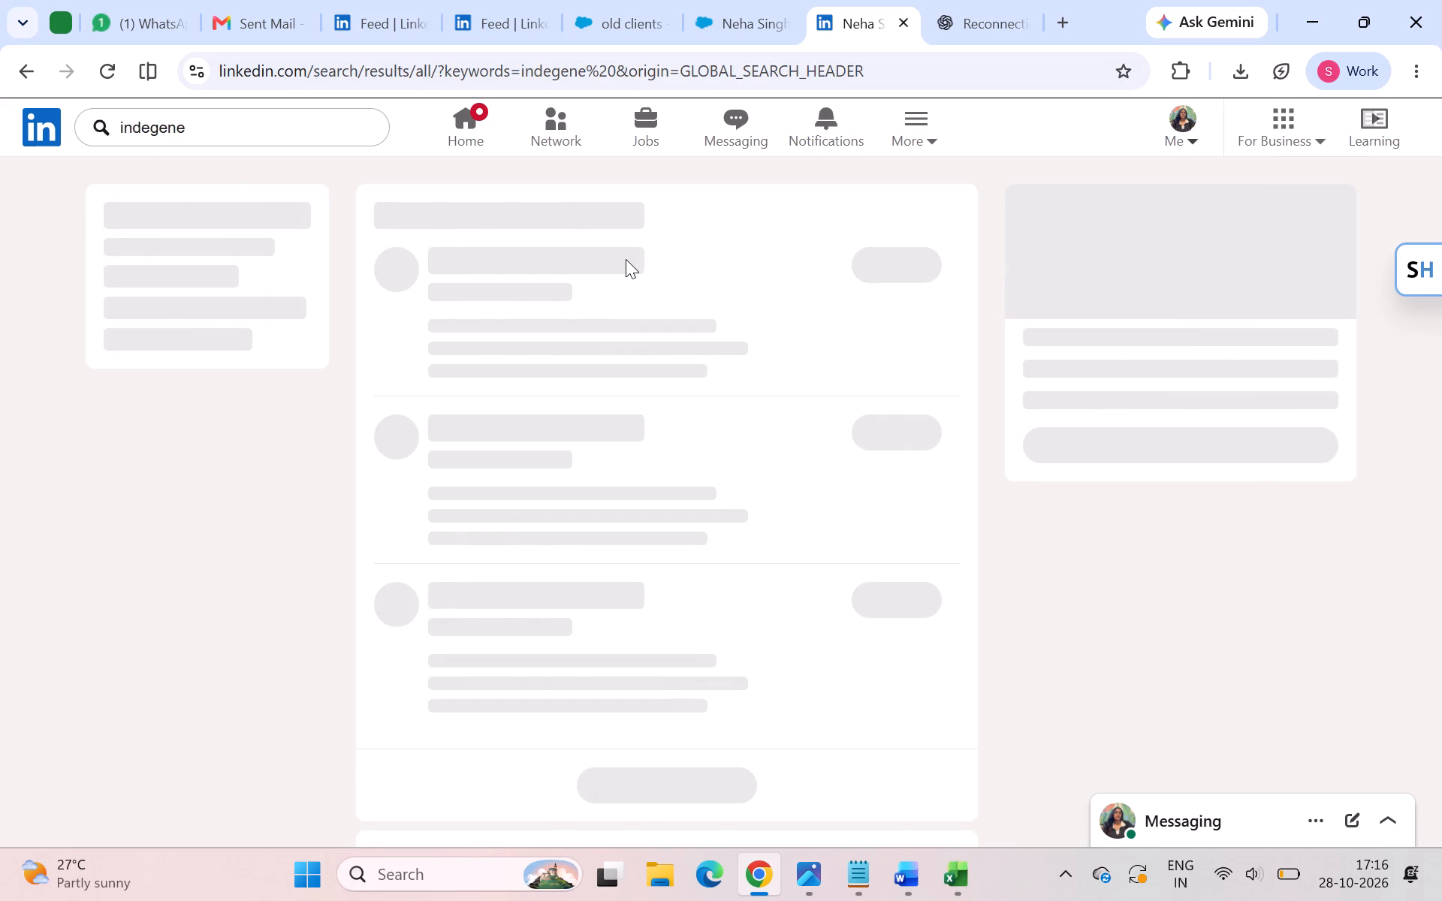
{"action": "scroll", "coordinate": [606, 503], "scroll_direction": "down", "scroll_amount": 3}
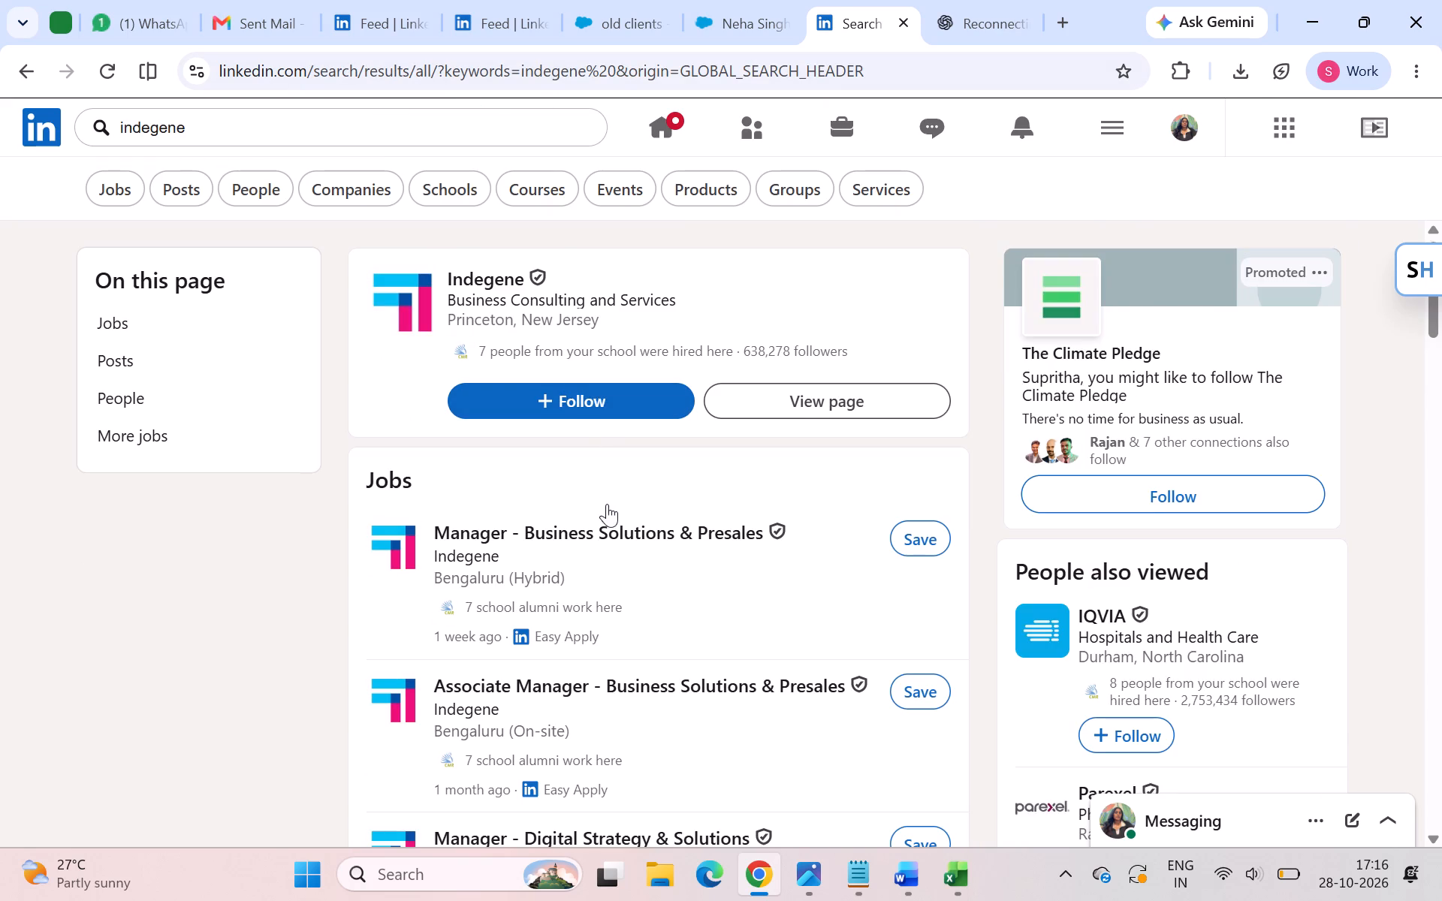
{"action": "scroll", "coordinate": [607, 504], "scroll_direction": "down", "scroll_amount": 2}
{"action": "left_click", "coordinate": [236, 179]}
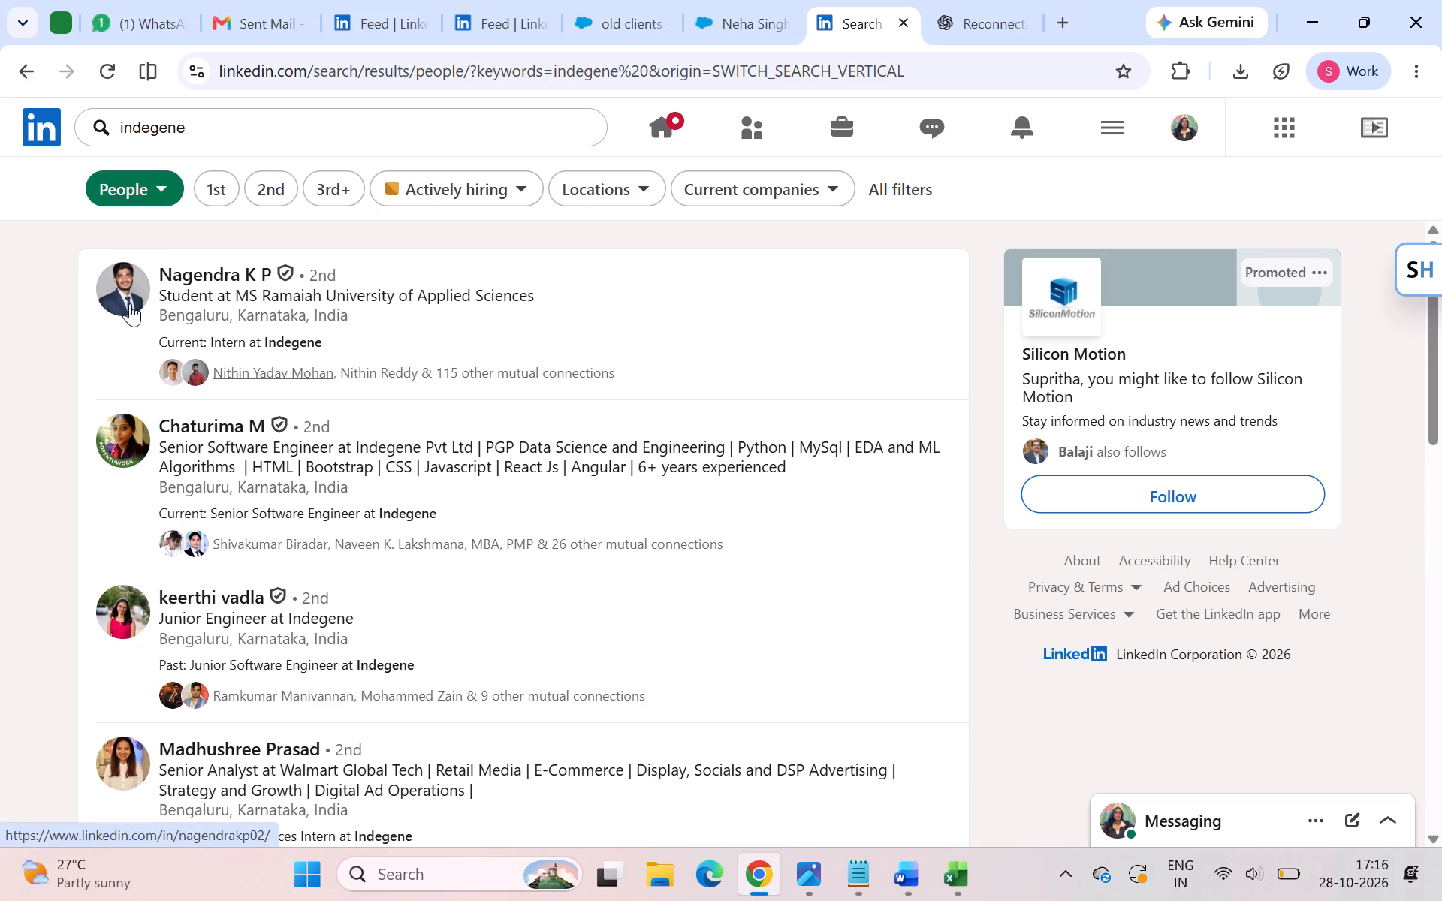
Open the first person's profile in the Indegene people results and examine their experience and education.
{"action": "left_click", "coordinate": [129, 298]}
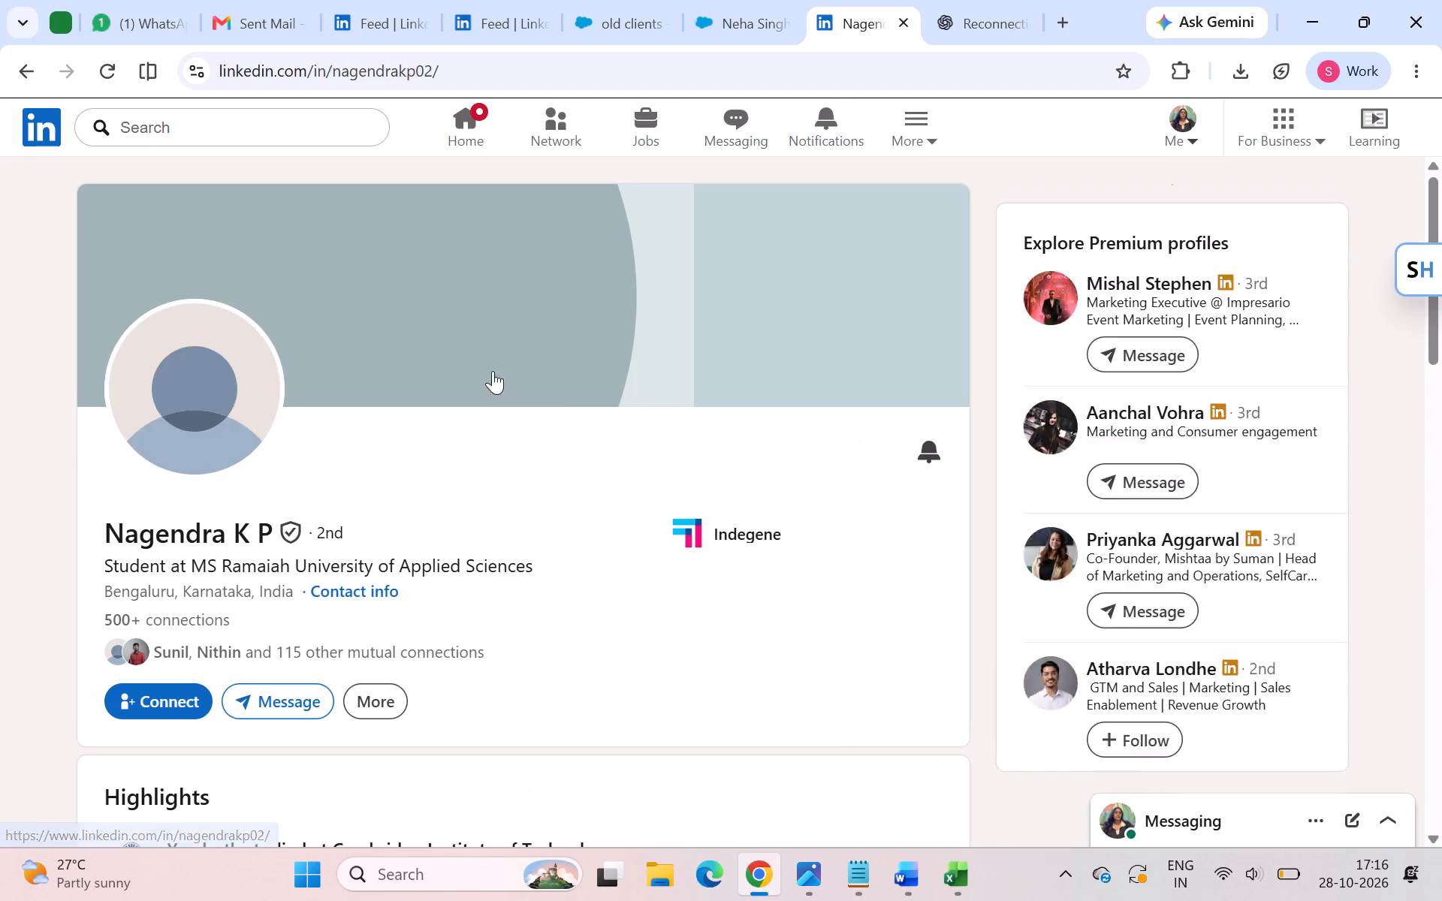
{"action": "scroll", "coordinate": [622, 447], "scroll_direction": "down", "scroll_amount": 11}
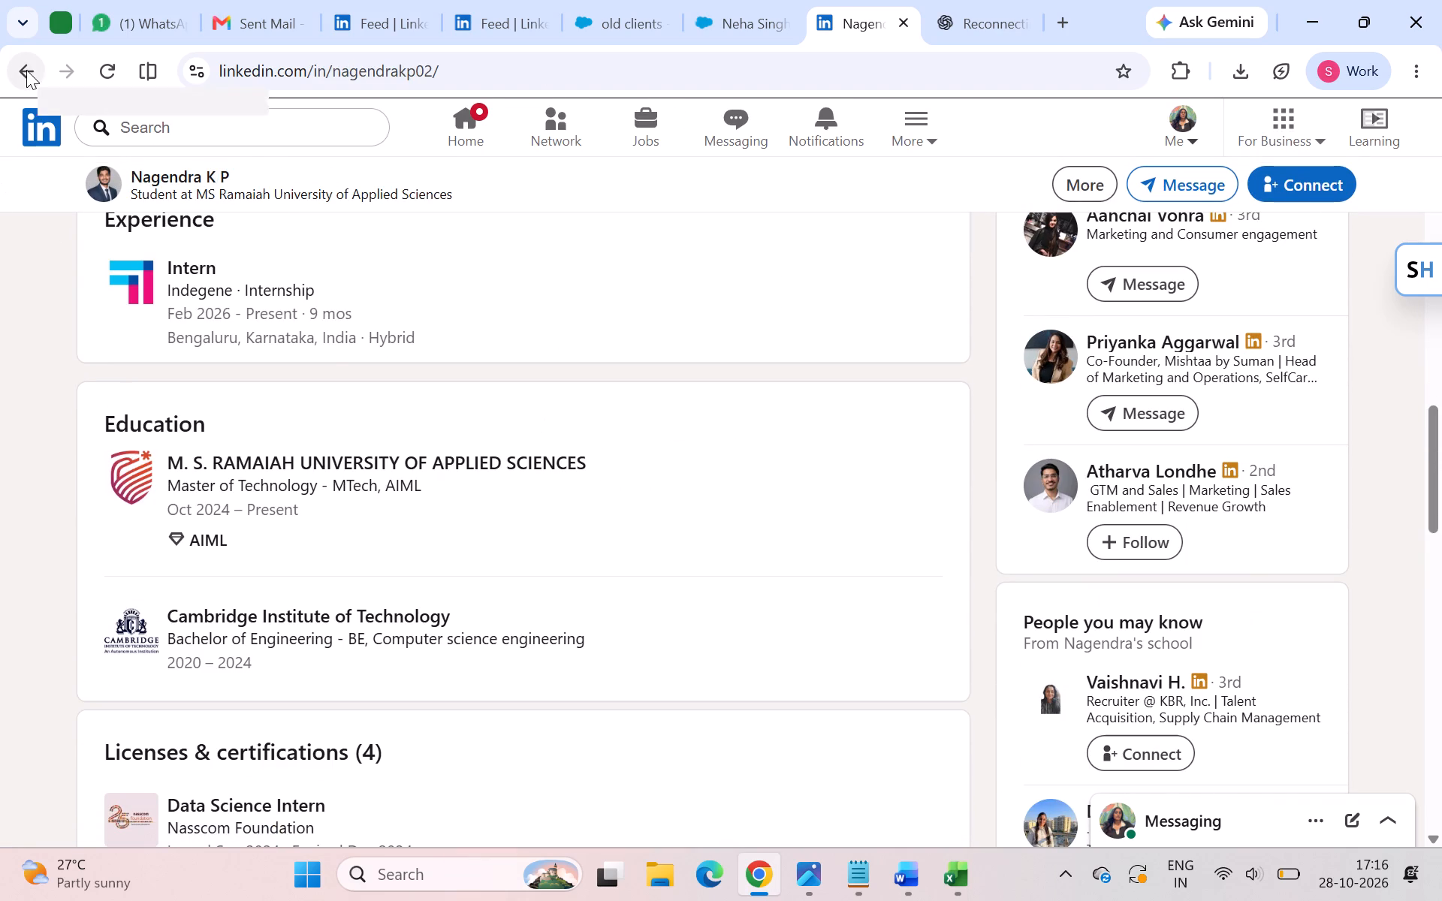
{"action": "left_click", "coordinate": [26, 70]}
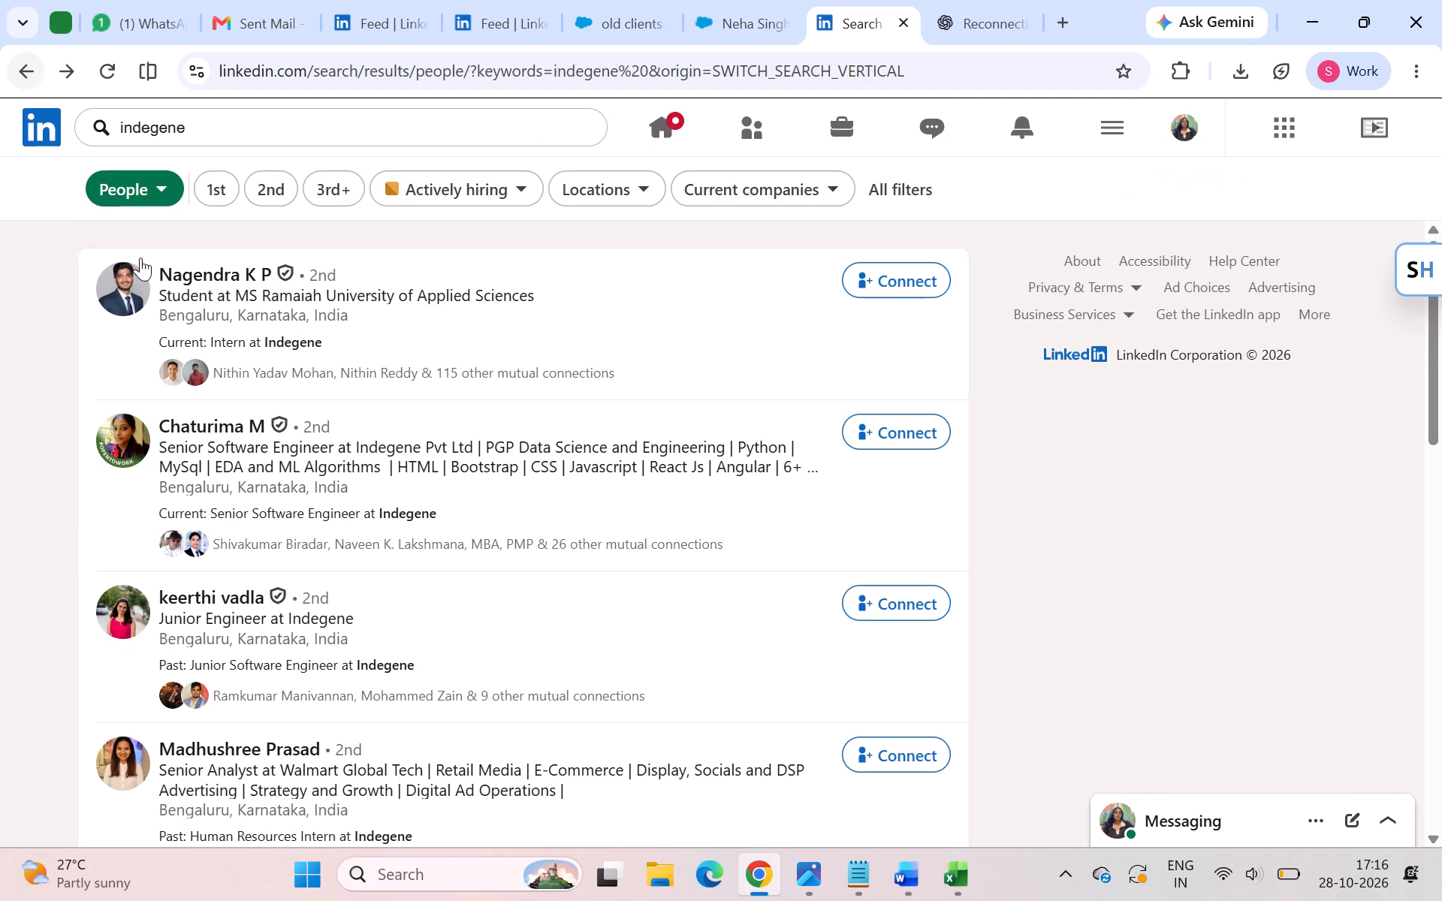
{"action": "scroll", "coordinate": [288, 551], "scroll_direction": "down", "scroll_amount": 11}
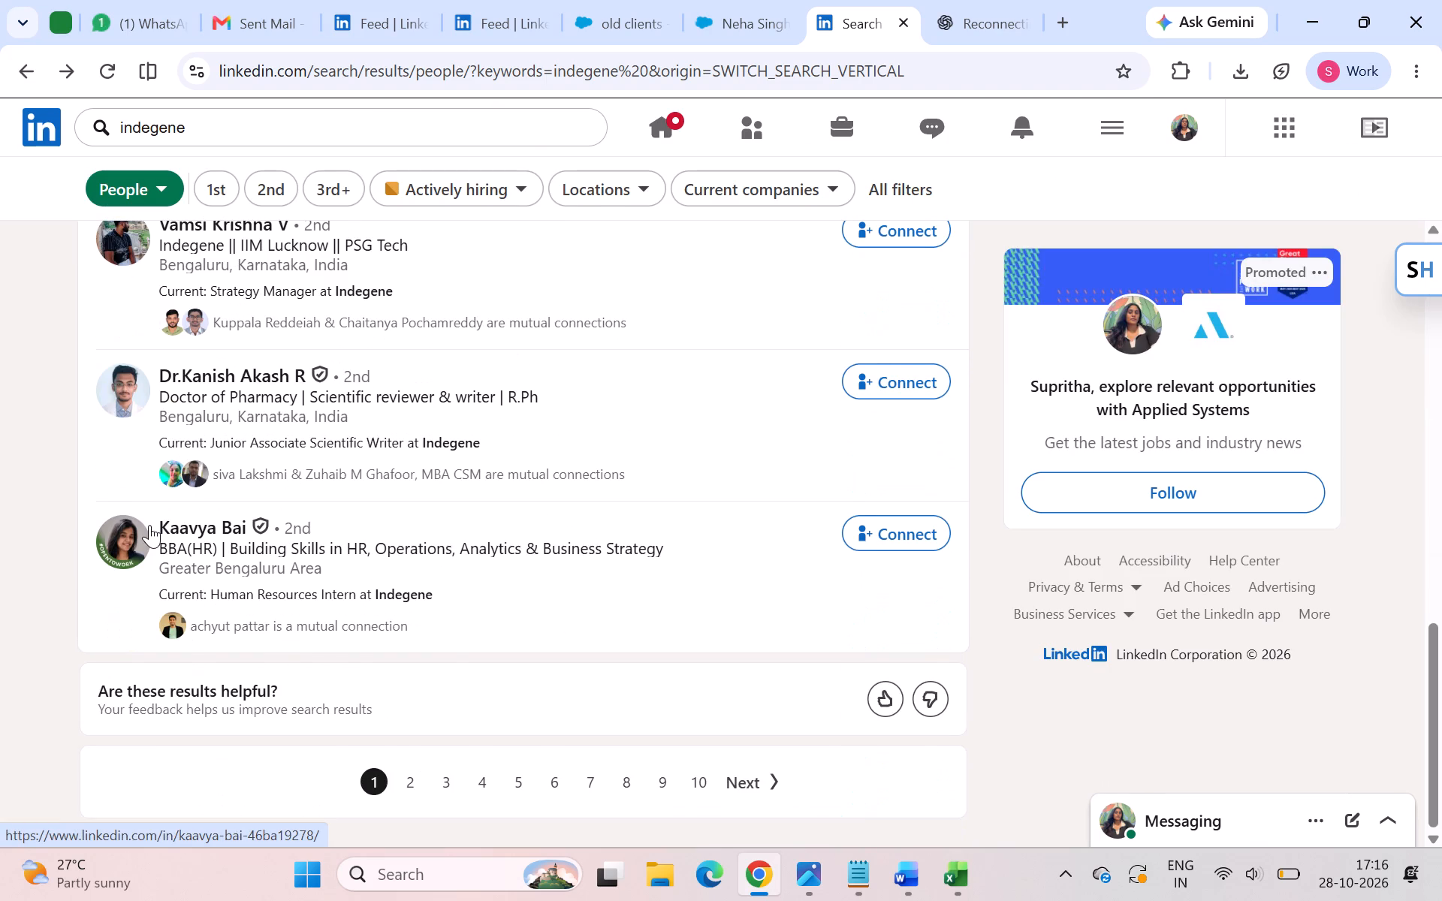
{"action": "left_click", "coordinate": [161, 526]}
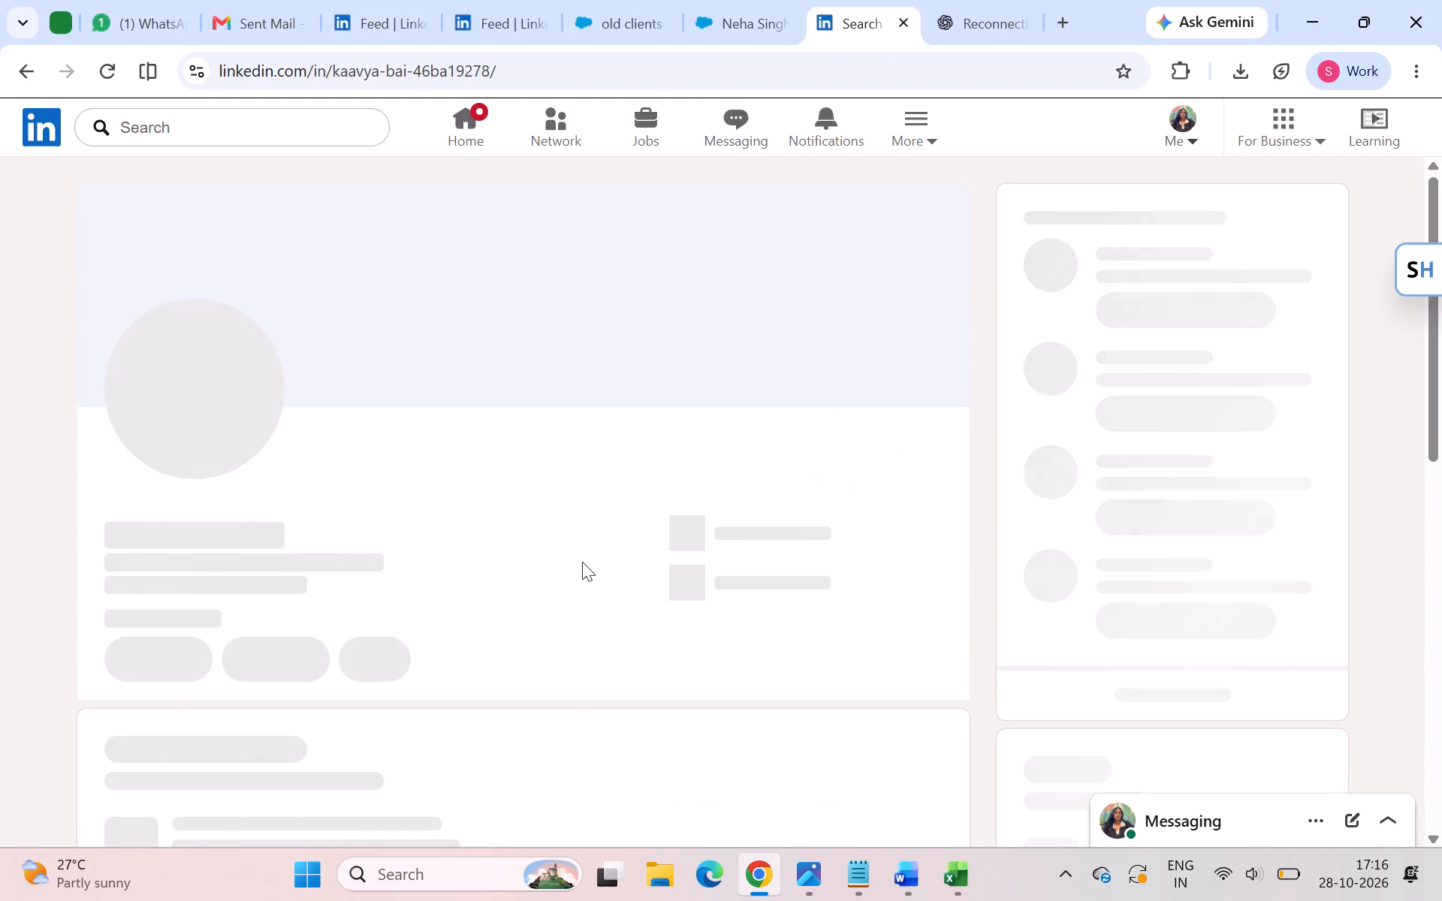
{"action": "scroll", "coordinate": [584, 563], "scroll_direction": "down", "scroll_amount": 7}
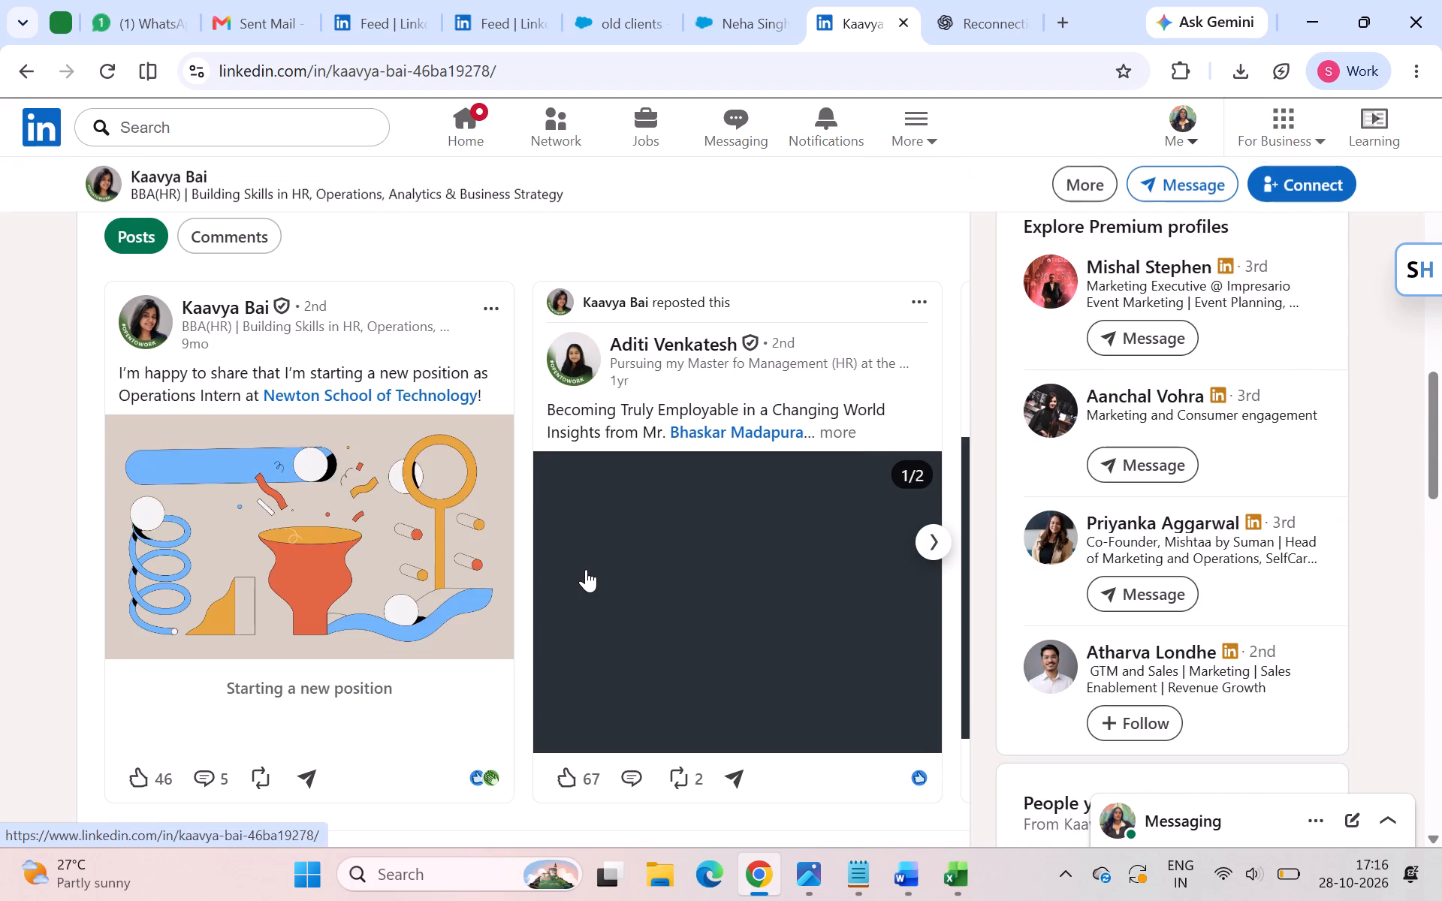
{"action": "scroll", "coordinate": [586, 569], "scroll_direction": "down", "scroll_amount": 7}
{"action": "scroll", "coordinate": [586, 569], "scroll_direction": "up", "scroll_amount": 3}
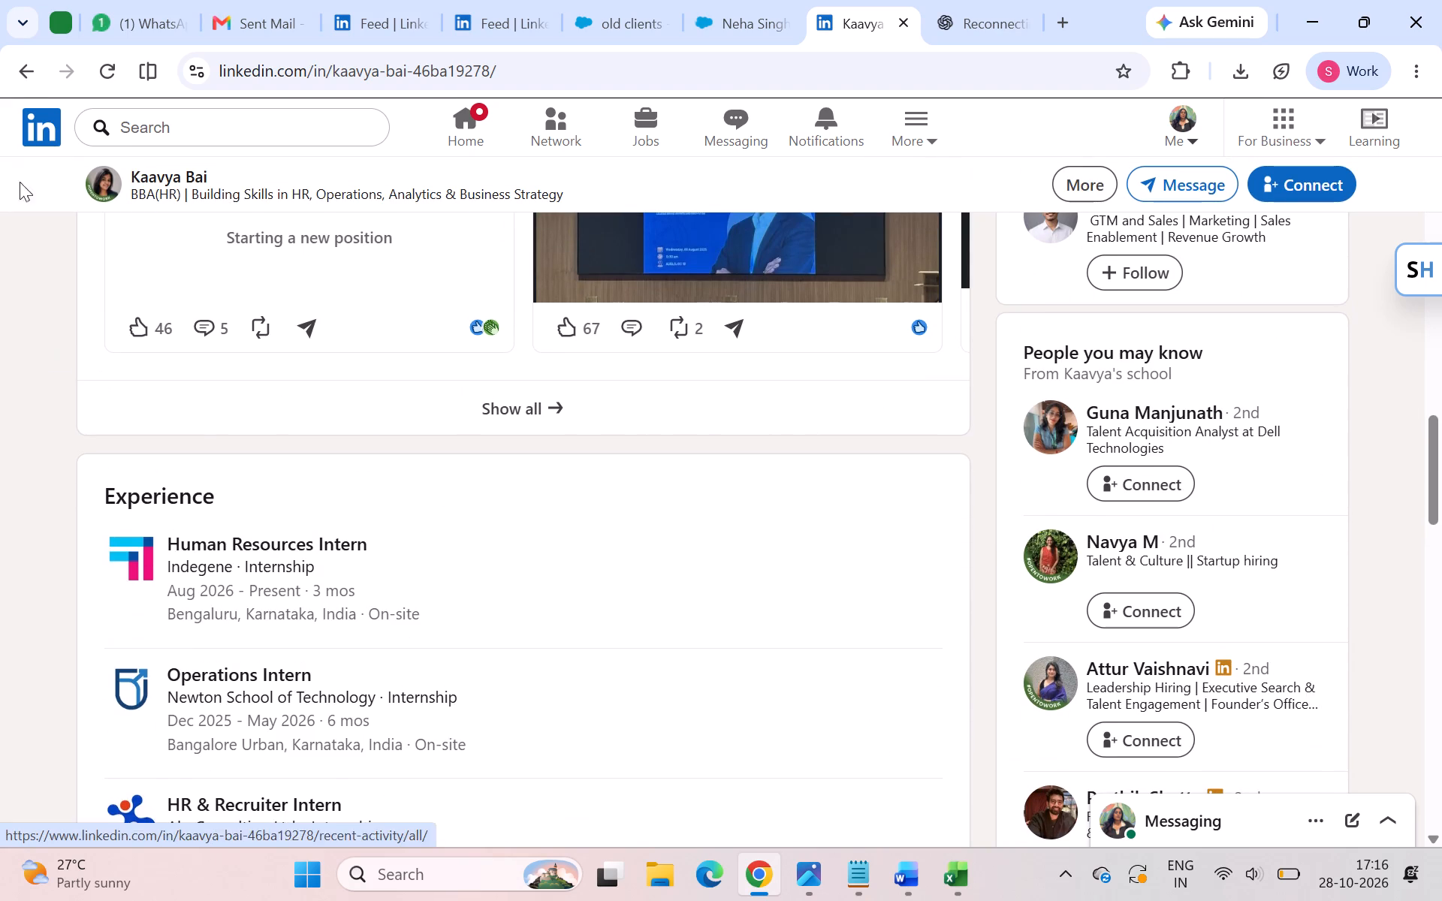
Return to the Indegene people results and look through the people listed on the first page.
{"action": "left_click", "coordinate": [29, 87]}
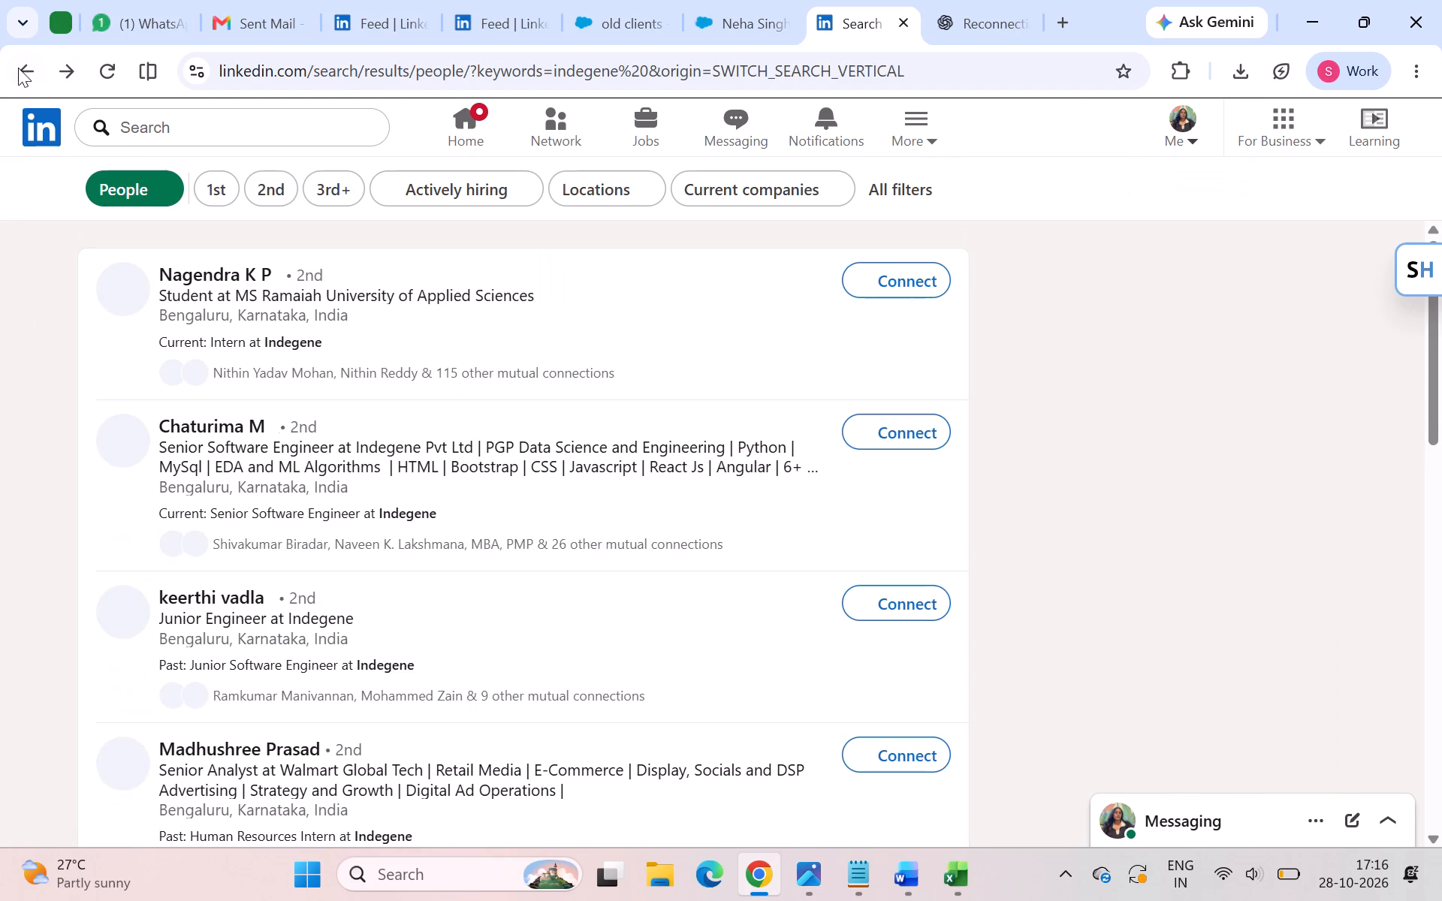
{"action": "scroll", "coordinate": [519, 547], "scroll_direction": "down", "scroll_amount": 12}
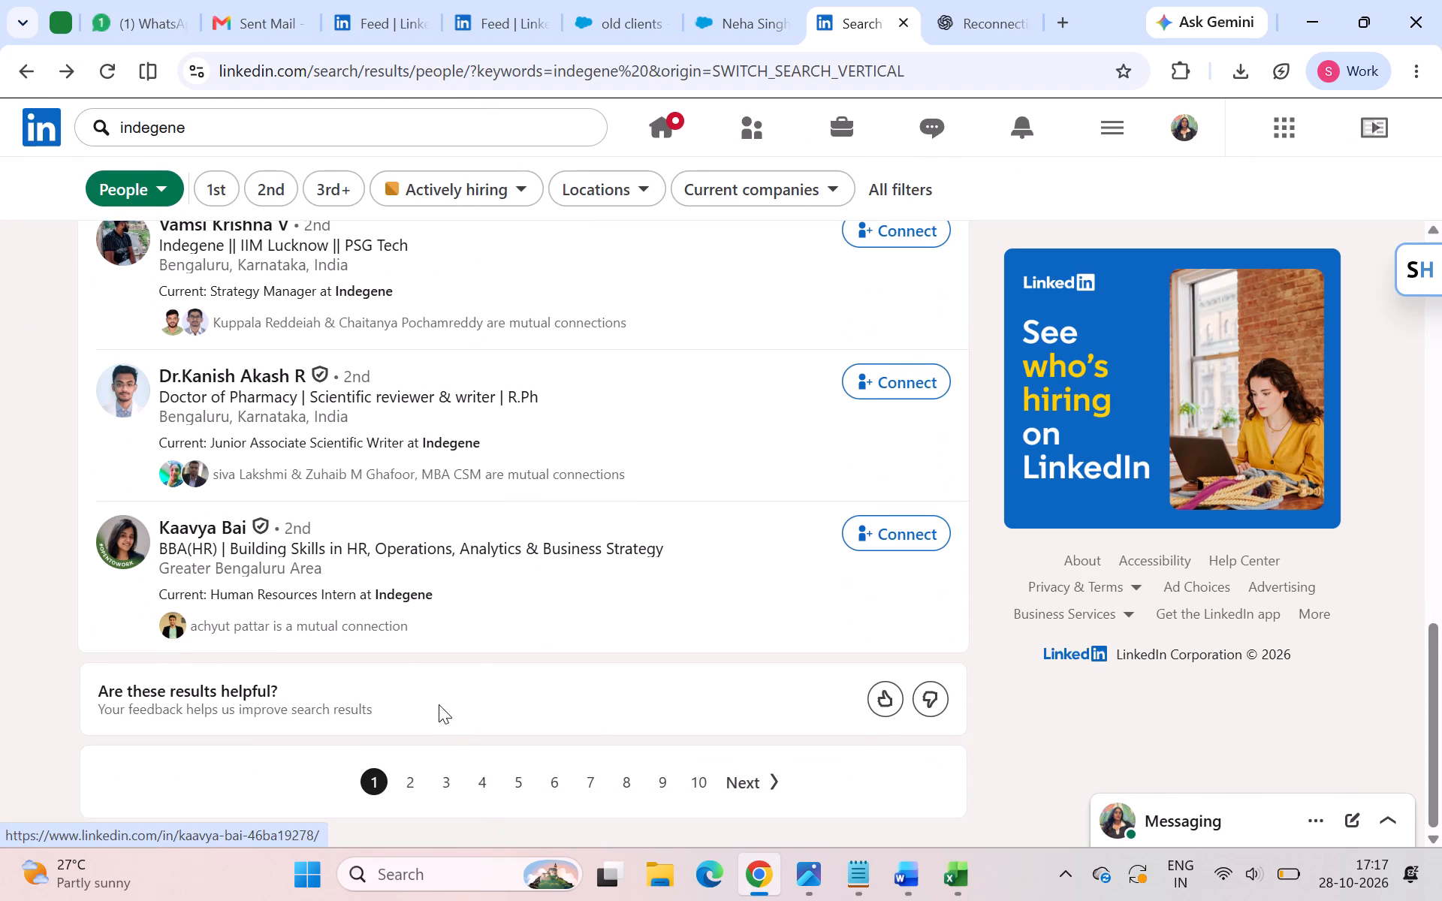
{"action": "scroll", "coordinate": [394, 640], "scroll_direction": "down", "scroll_amount": 1}
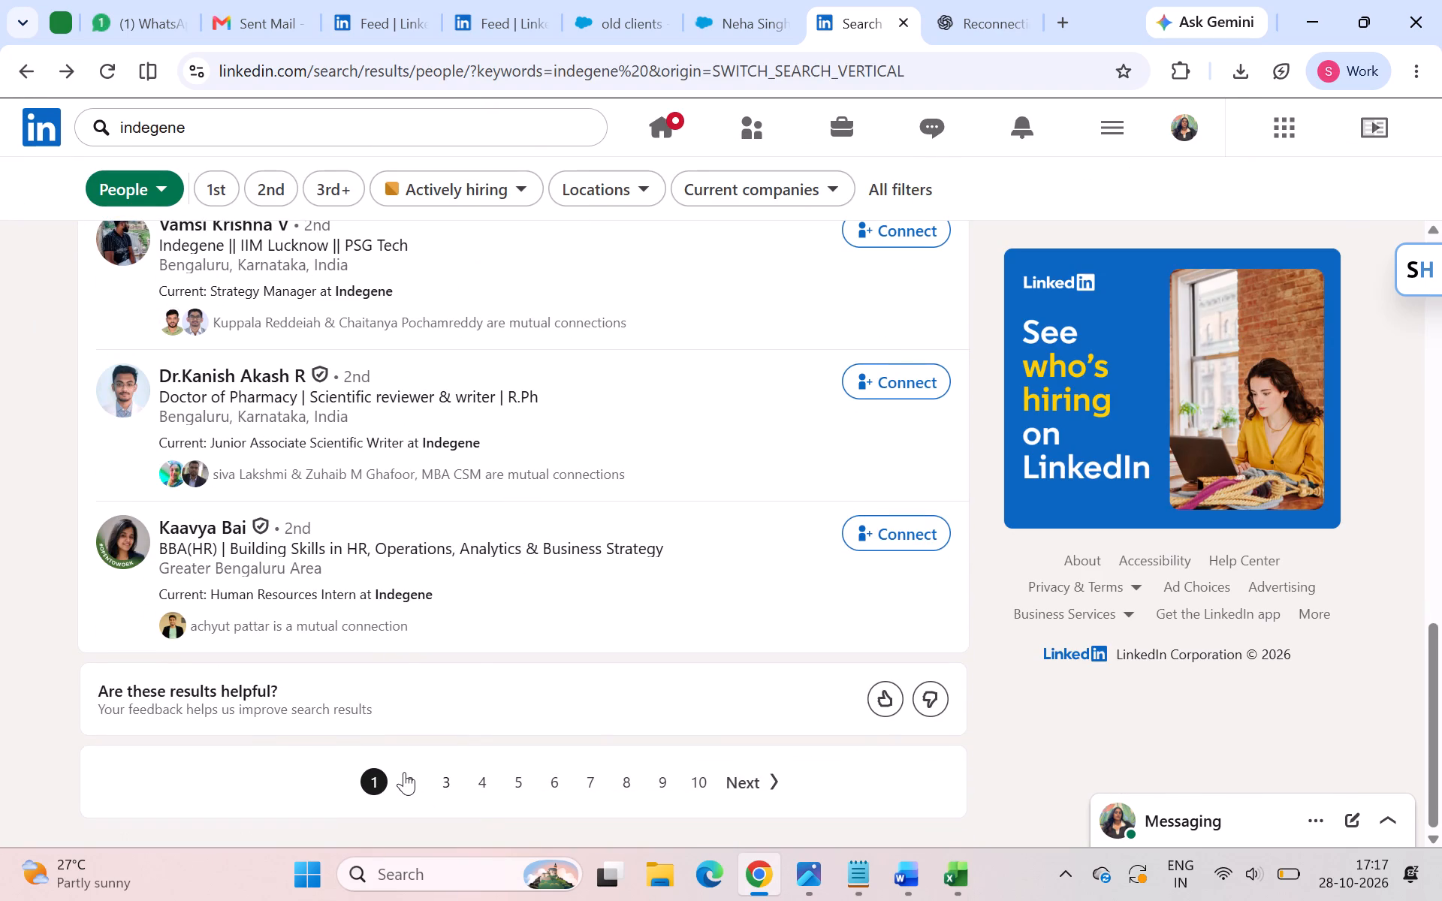
Look through the people listed on the second page of the Indegene results.
{"action": "left_click", "coordinate": [404, 772]}
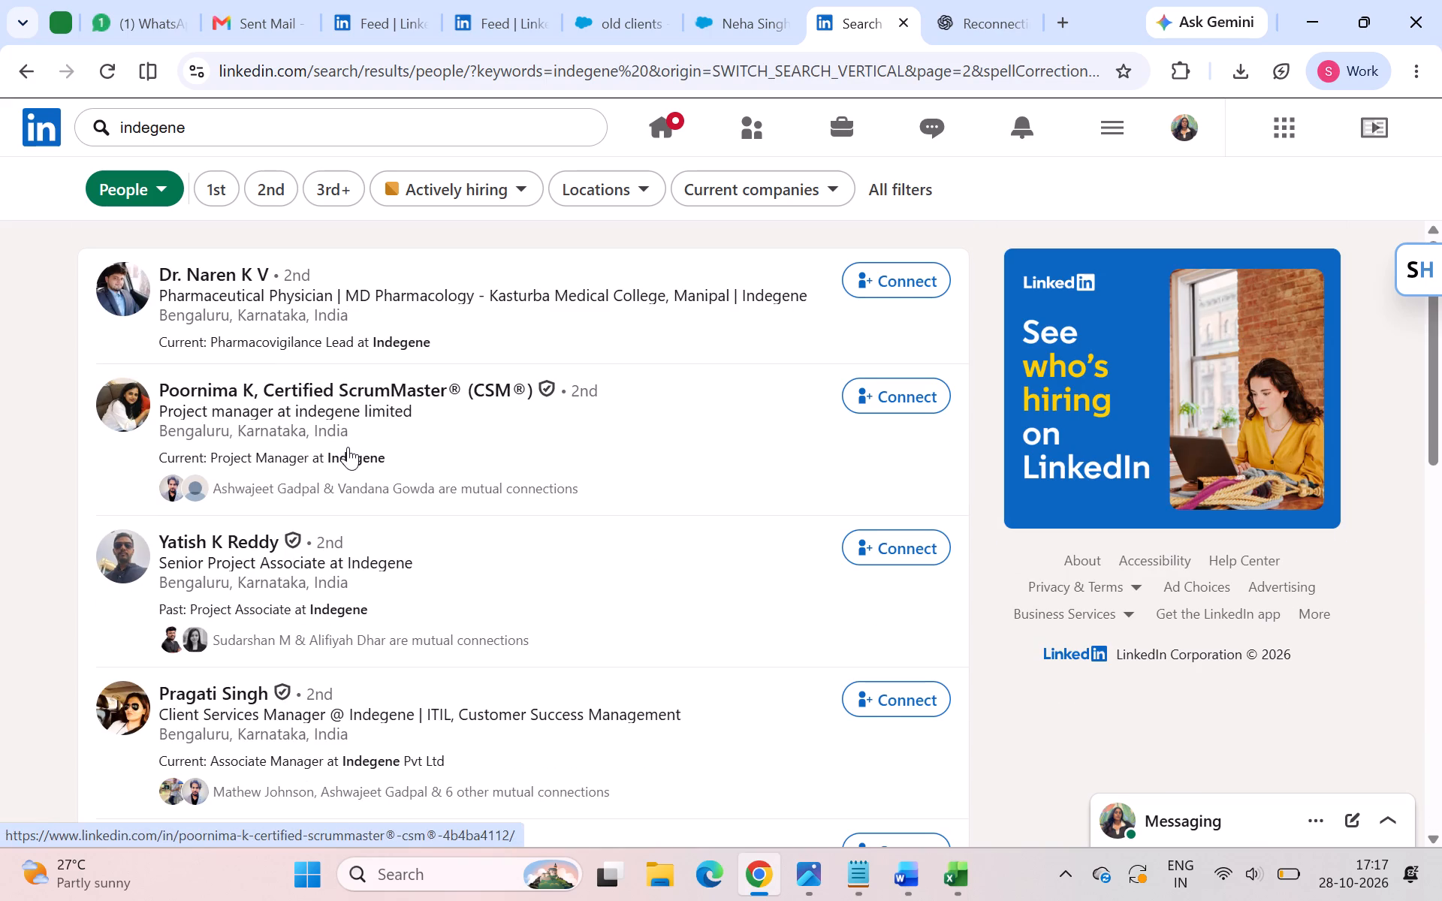
{"action": "scroll", "coordinate": [348, 447], "scroll_direction": "down", "scroll_amount": 6}
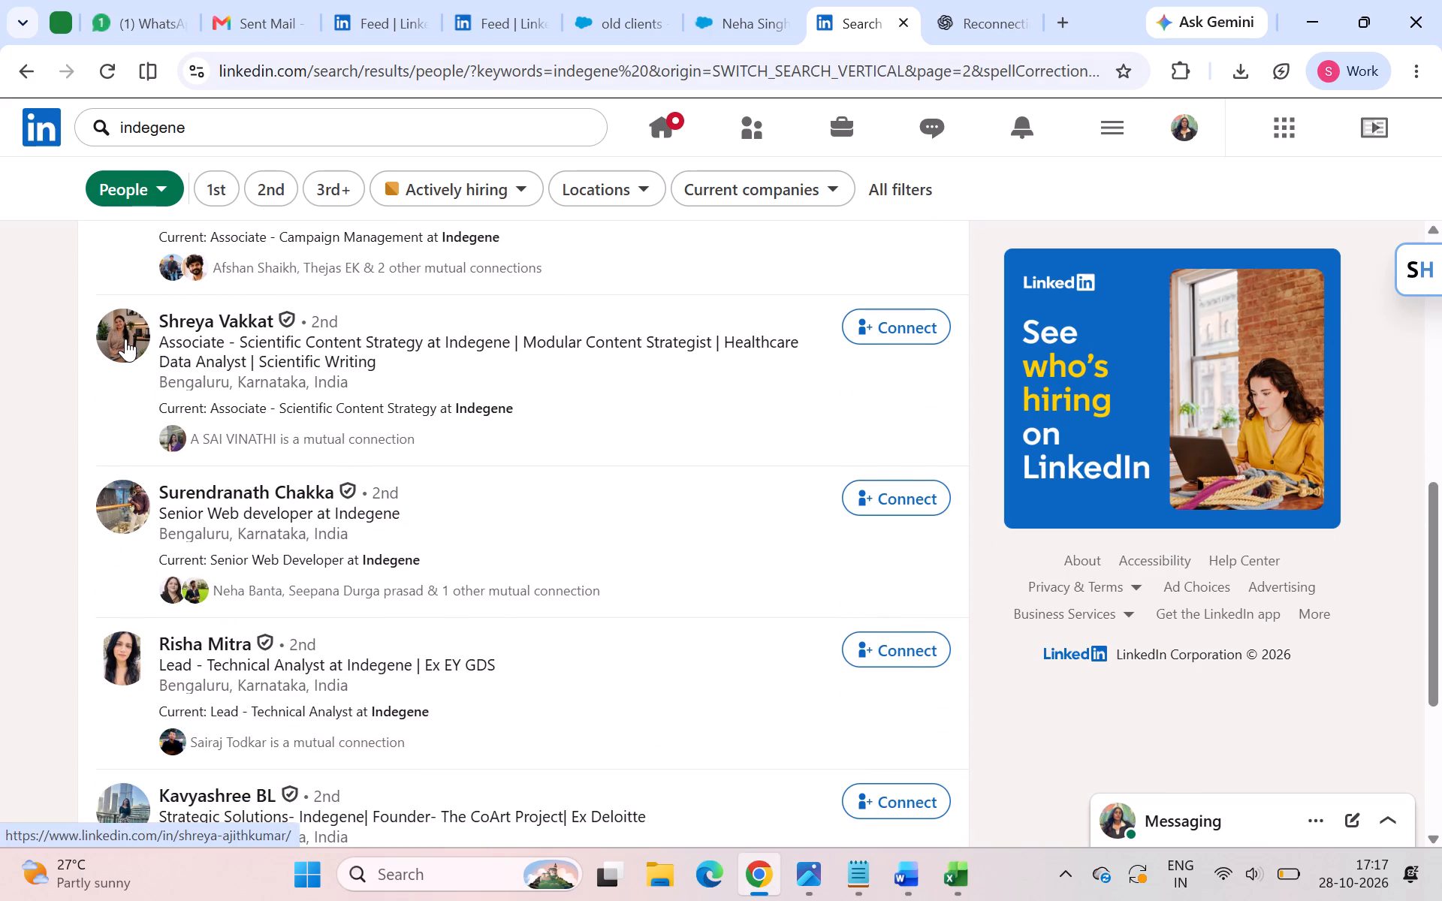
Review the Indegene lead's details in Salesforce again and check its call task in the old clients search results.
{"action": "left_click", "coordinate": [716, 33]}
{"action": "scroll", "coordinate": [632, 379], "scroll_direction": "up", "scroll_amount": 2}
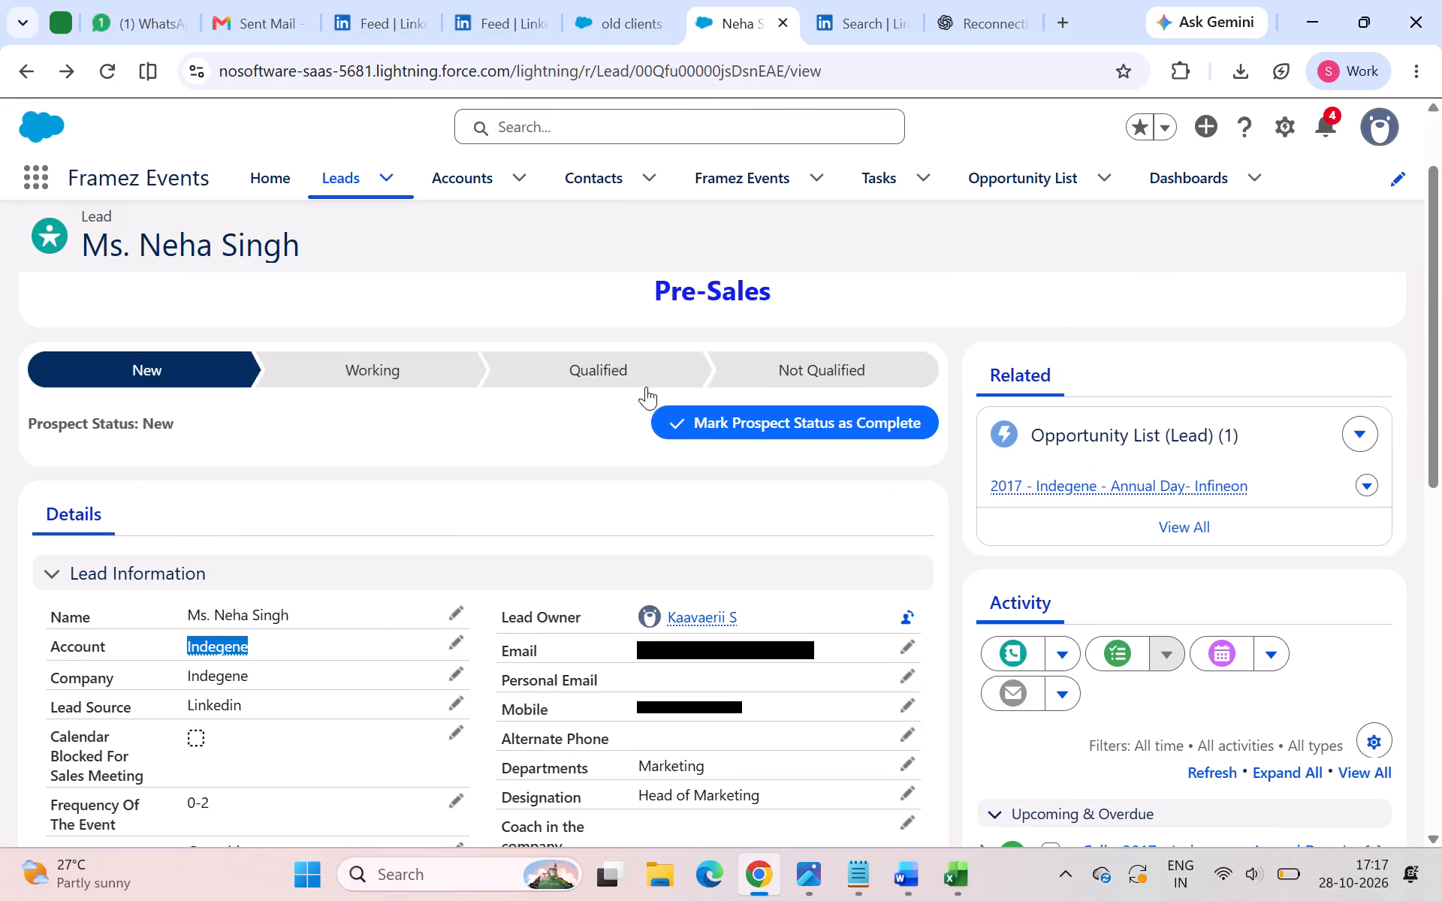
{"action": "left_click", "coordinate": [581, 469]}
{"action": "scroll", "coordinate": [584, 498], "scroll_direction": "down", "scroll_amount": 1}
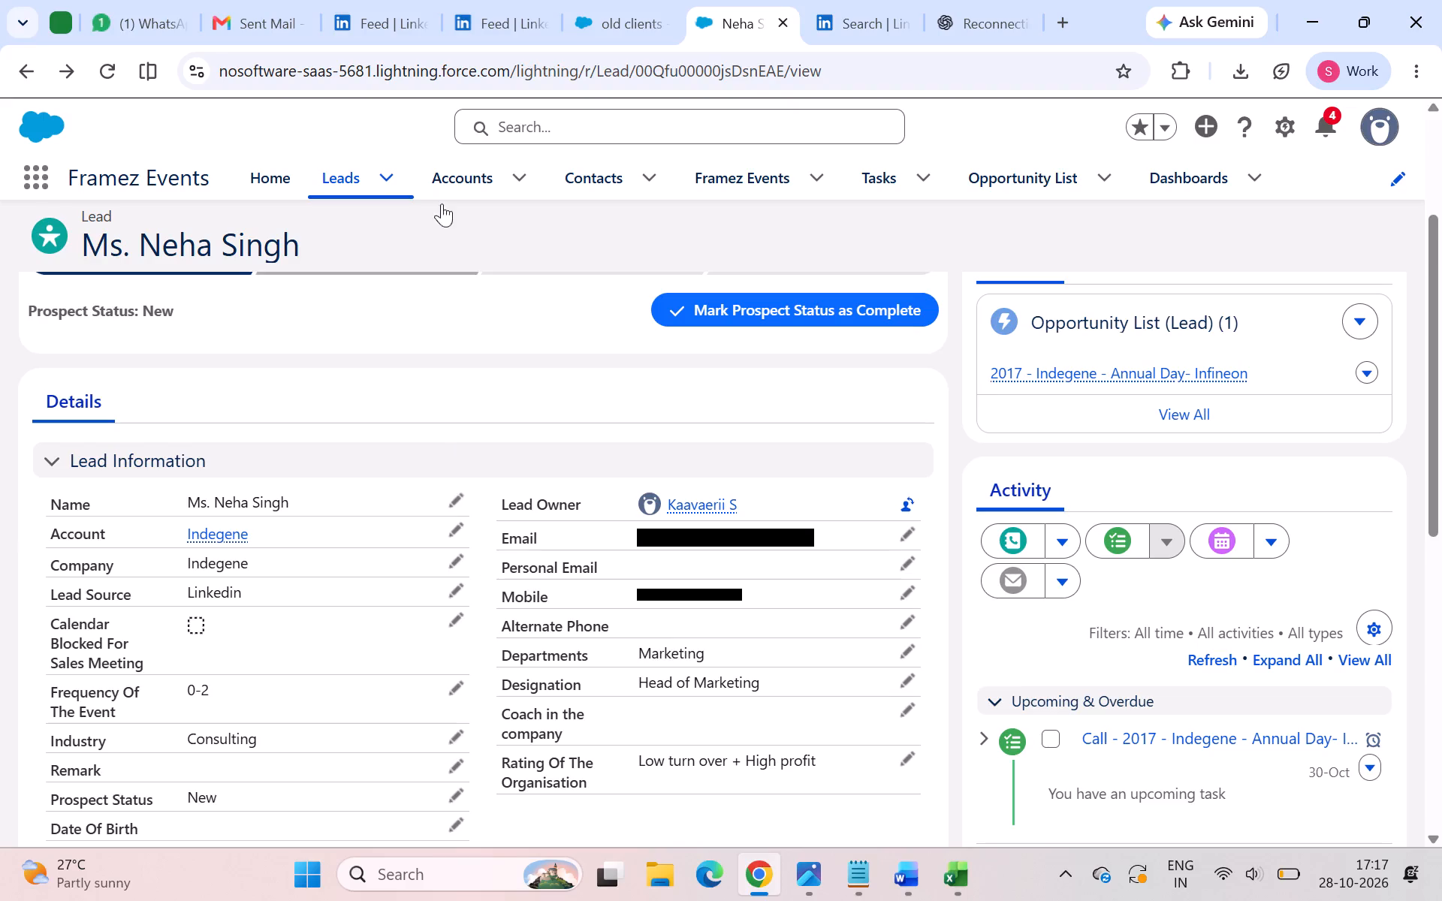
{"action": "left_click", "coordinate": [608, 17]}
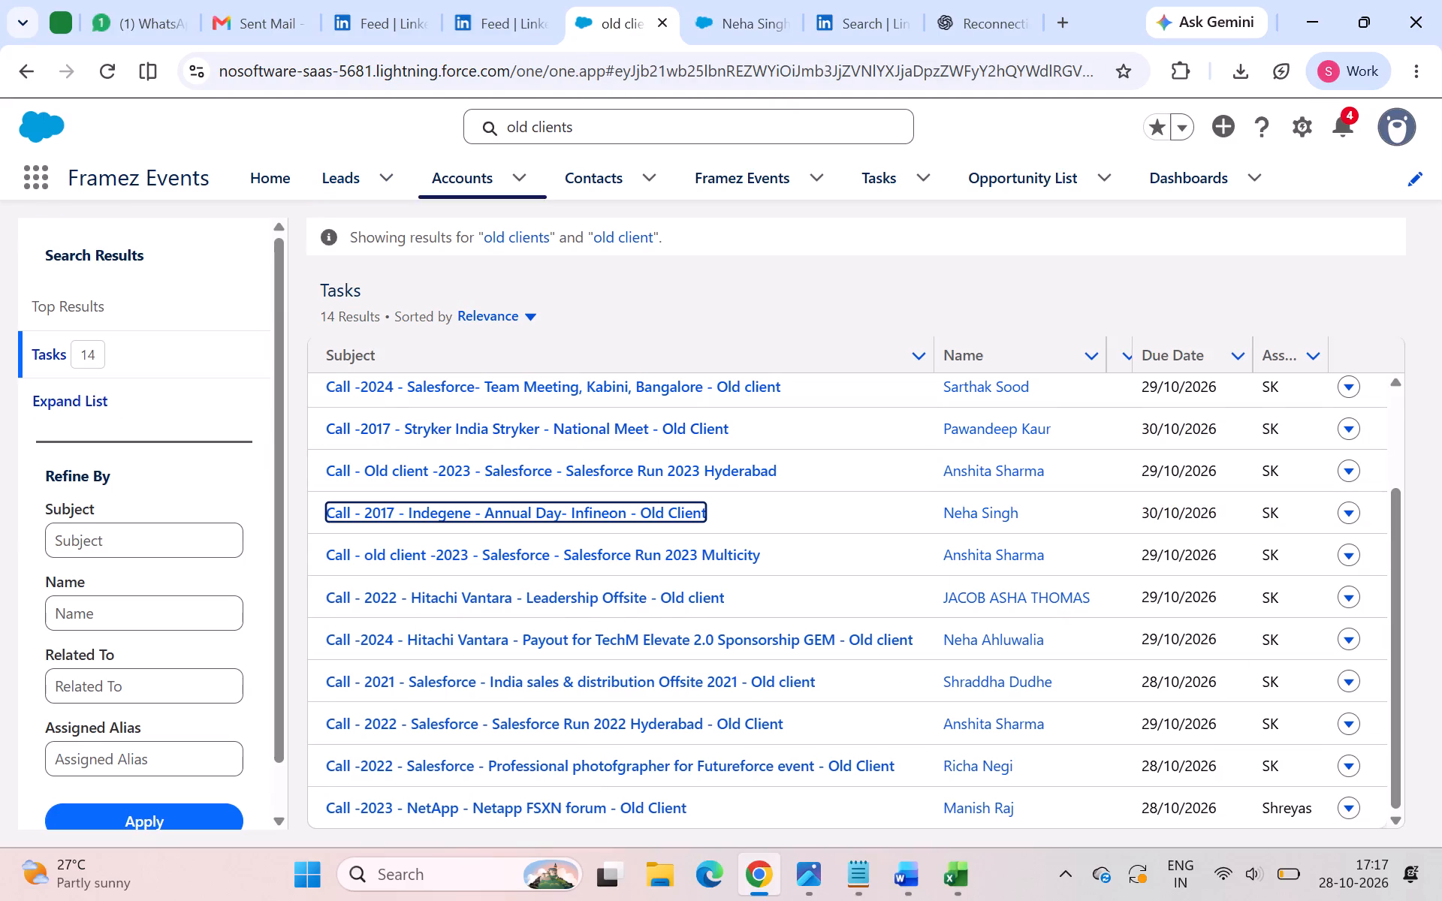
{"action": "left_click", "coordinate": [733, 0]}
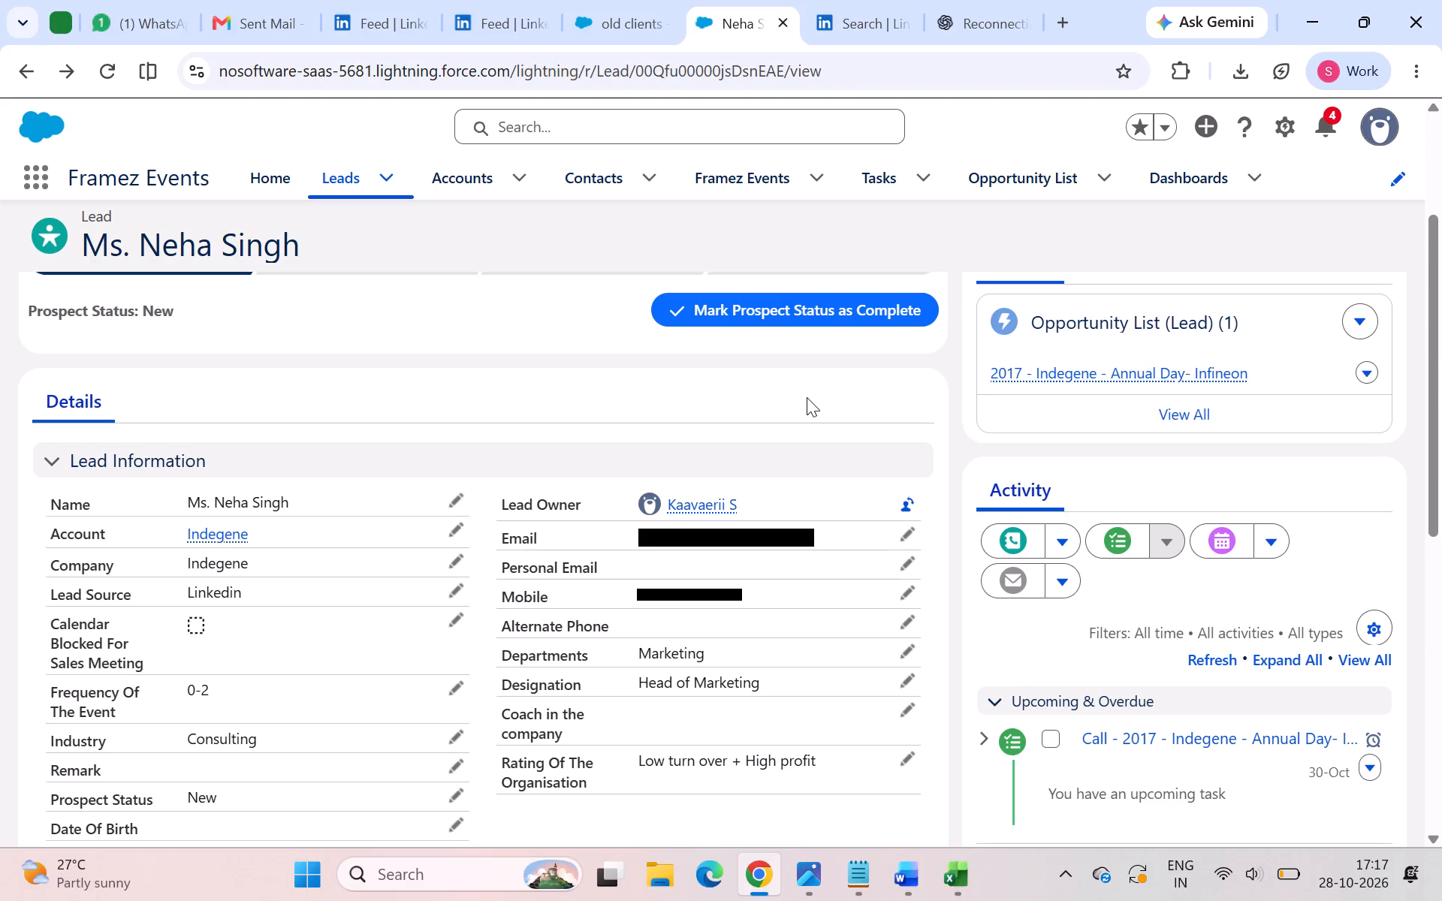
Go back from the lead record to the 2017 Indegene Annual Day call task and close it.
{"action": "left_click", "coordinate": [29, 67]}
{"action": "left_click", "coordinate": [778, 20]}
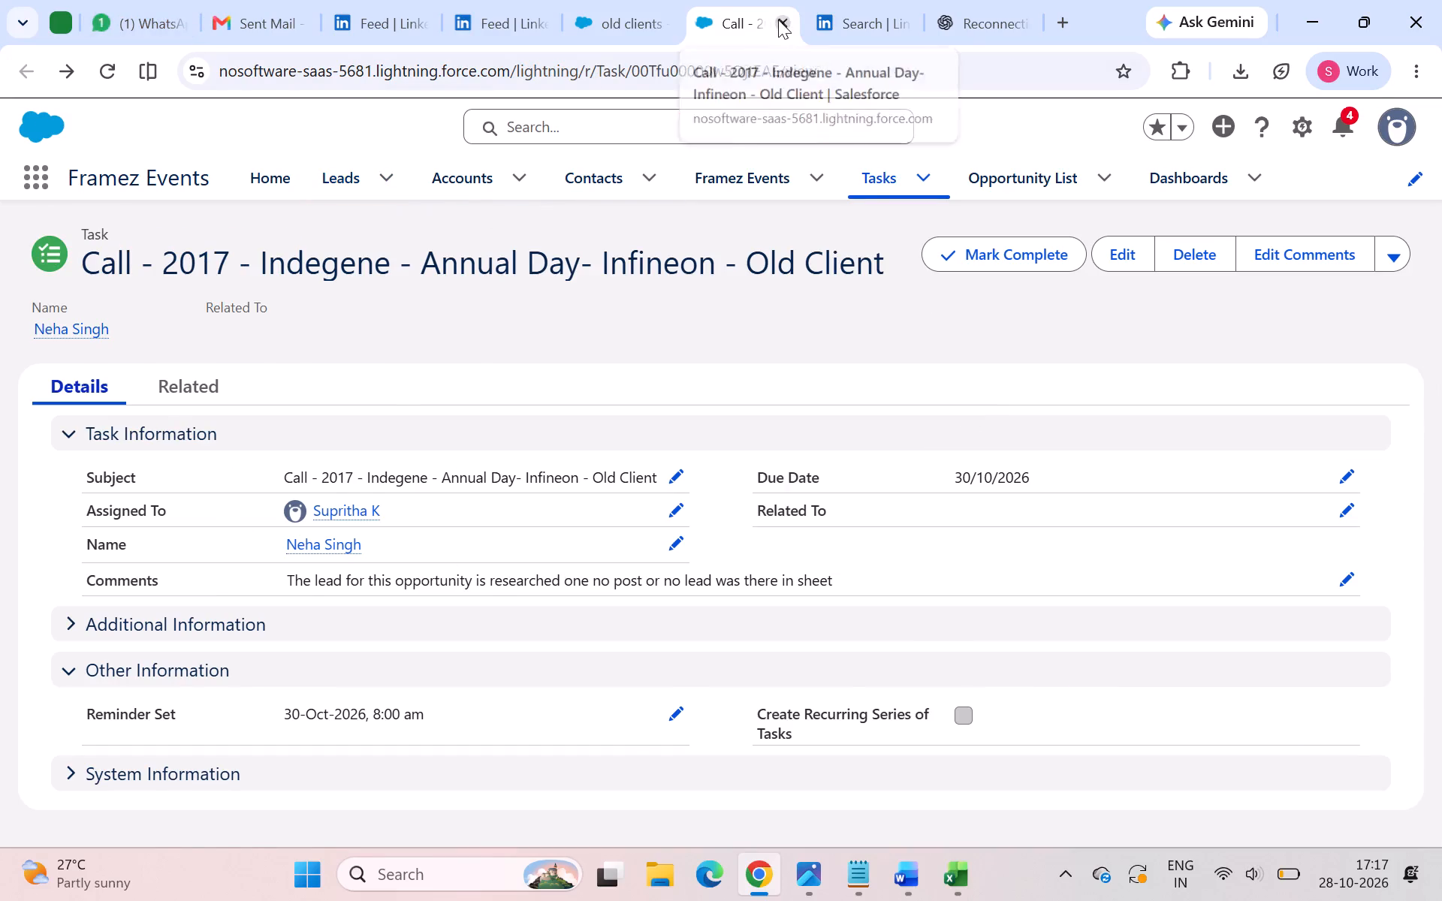
From the old clients task results, open the Salesforce Run 2023 Multicity and 2022 Hitachi Vantara Leadership Offsite tasks separately, and close the Multicity one.
{"action": "left_click", "coordinate": [609, 14]}
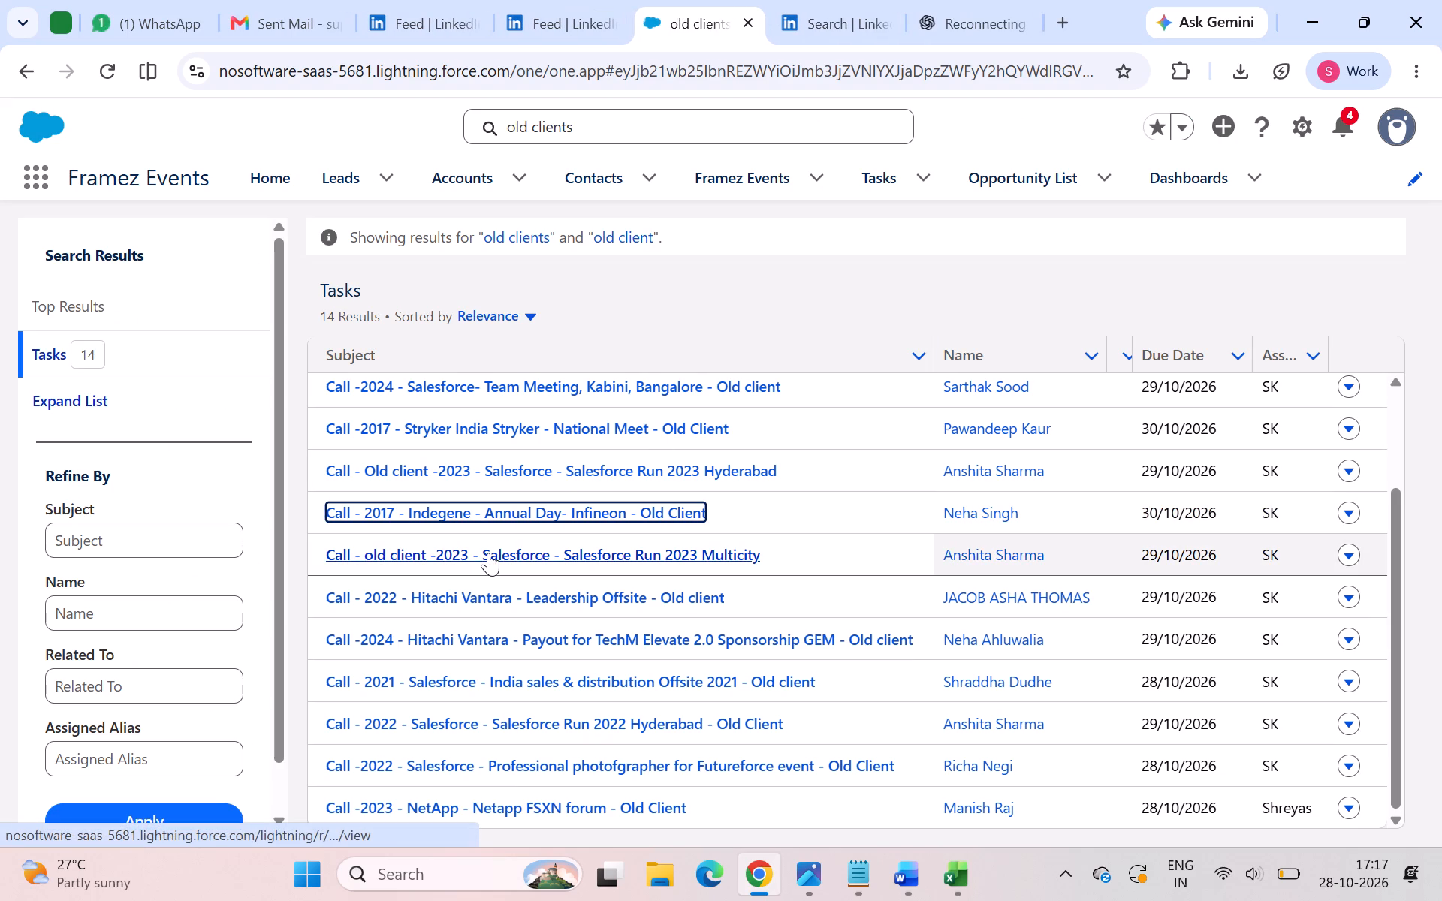
{"action": "right_click", "coordinate": [488, 553]}
{"action": "left_click", "coordinate": [550, 579]}
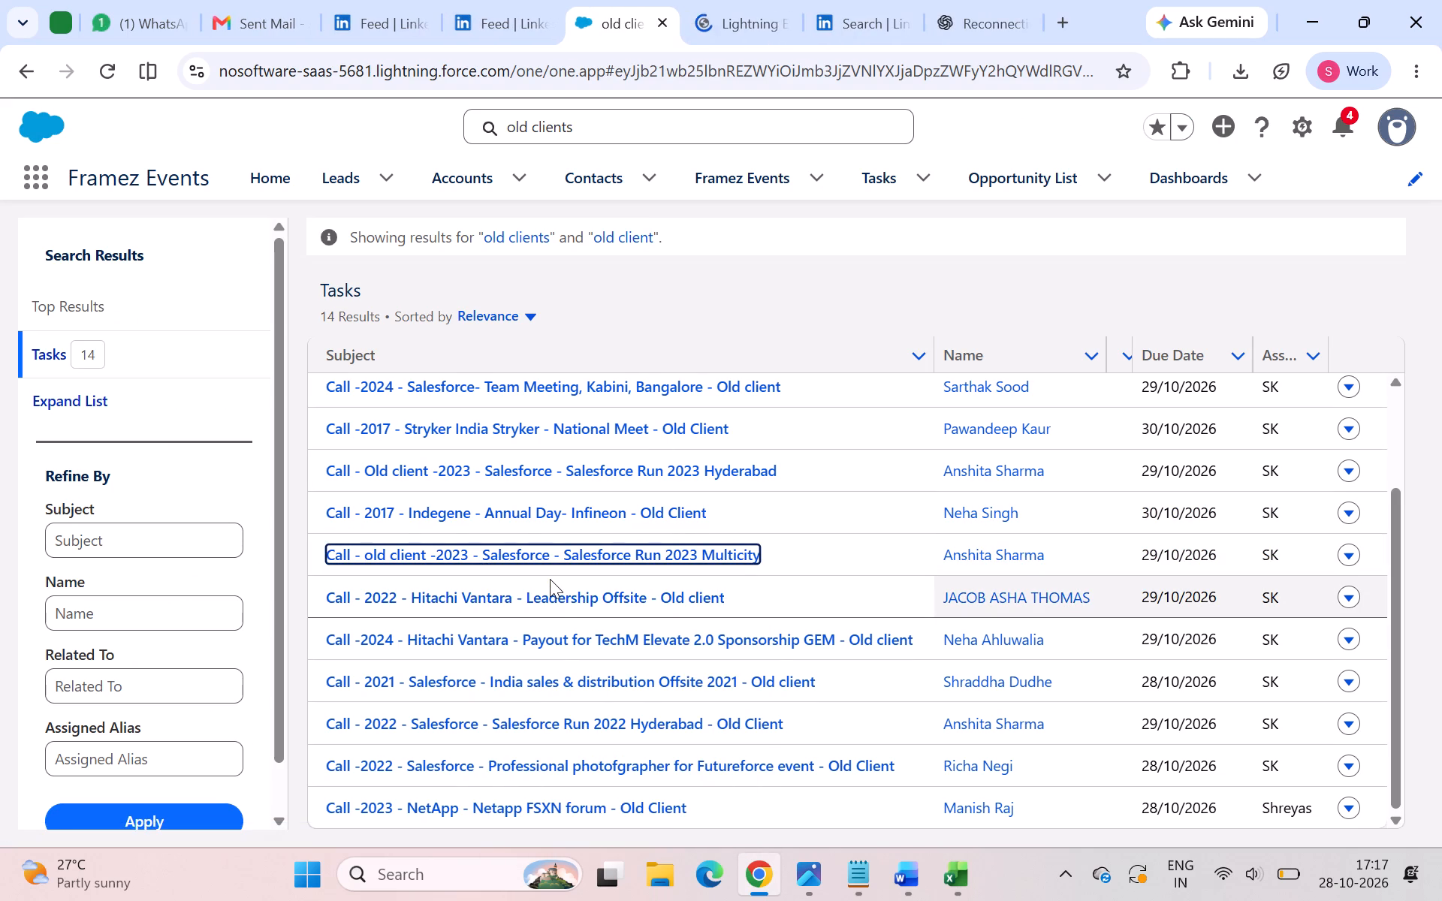
{"action": "right_click", "coordinate": [554, 596]}
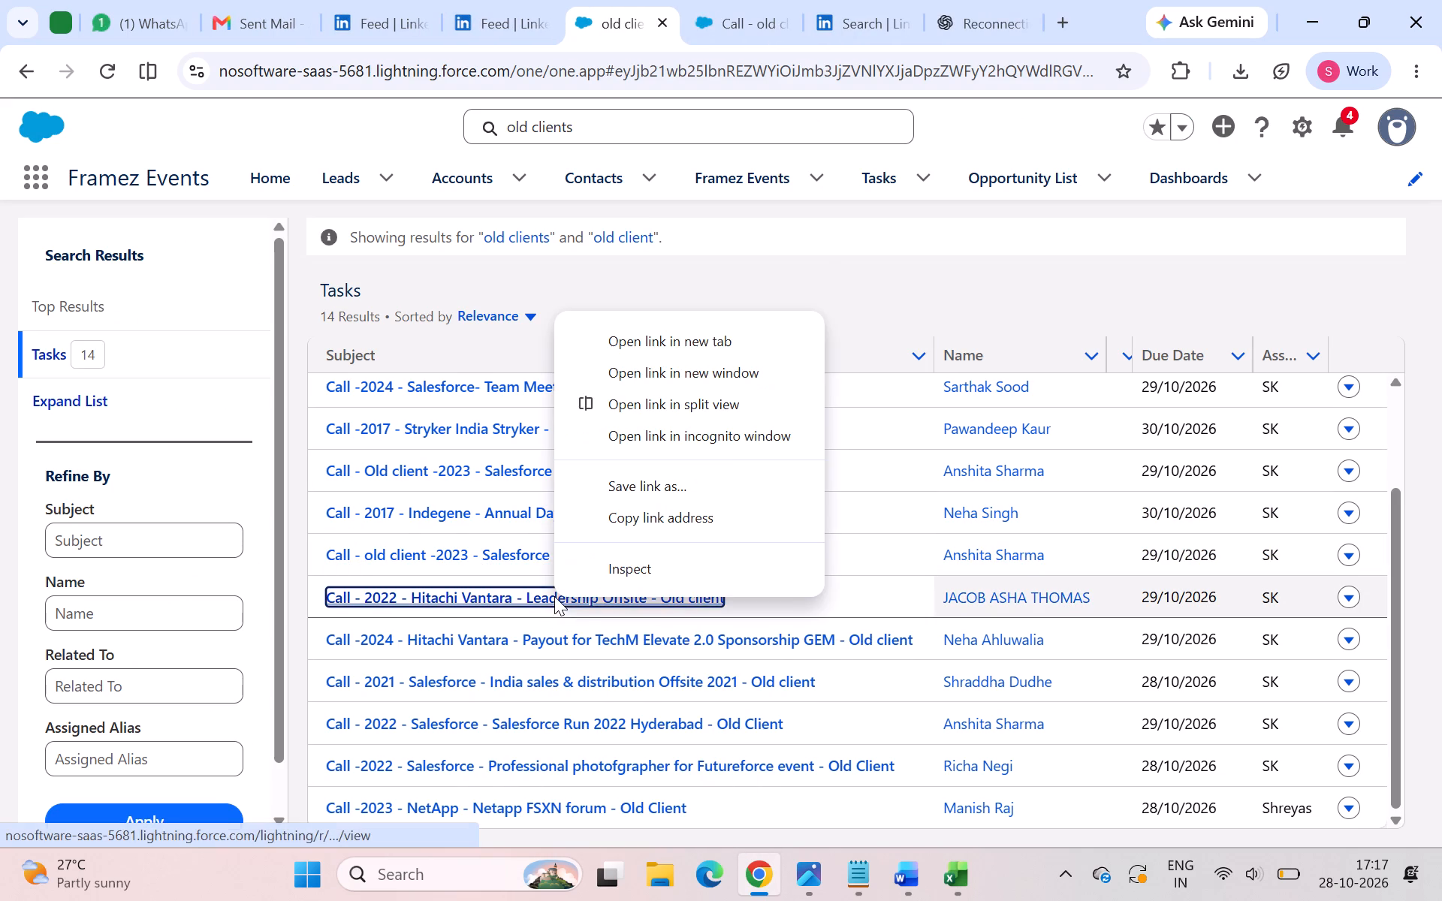
{"action": "left_click", "coordinate": [677, 345]}
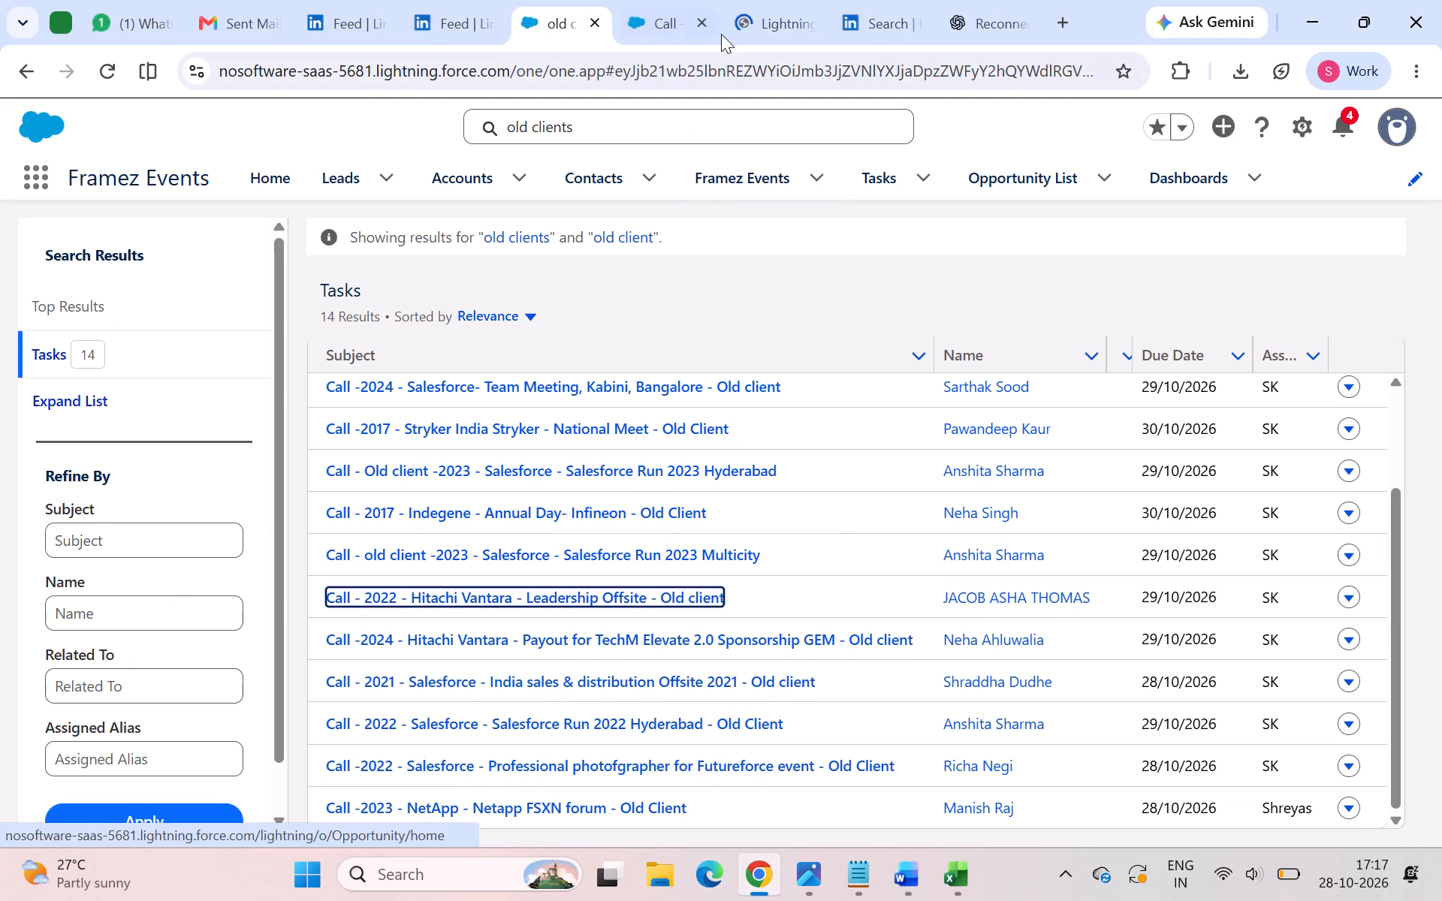
{"action": "left_click", "coordinate": [681, 15]}
{"action": "left_click", "coordinate": [701, 26]}
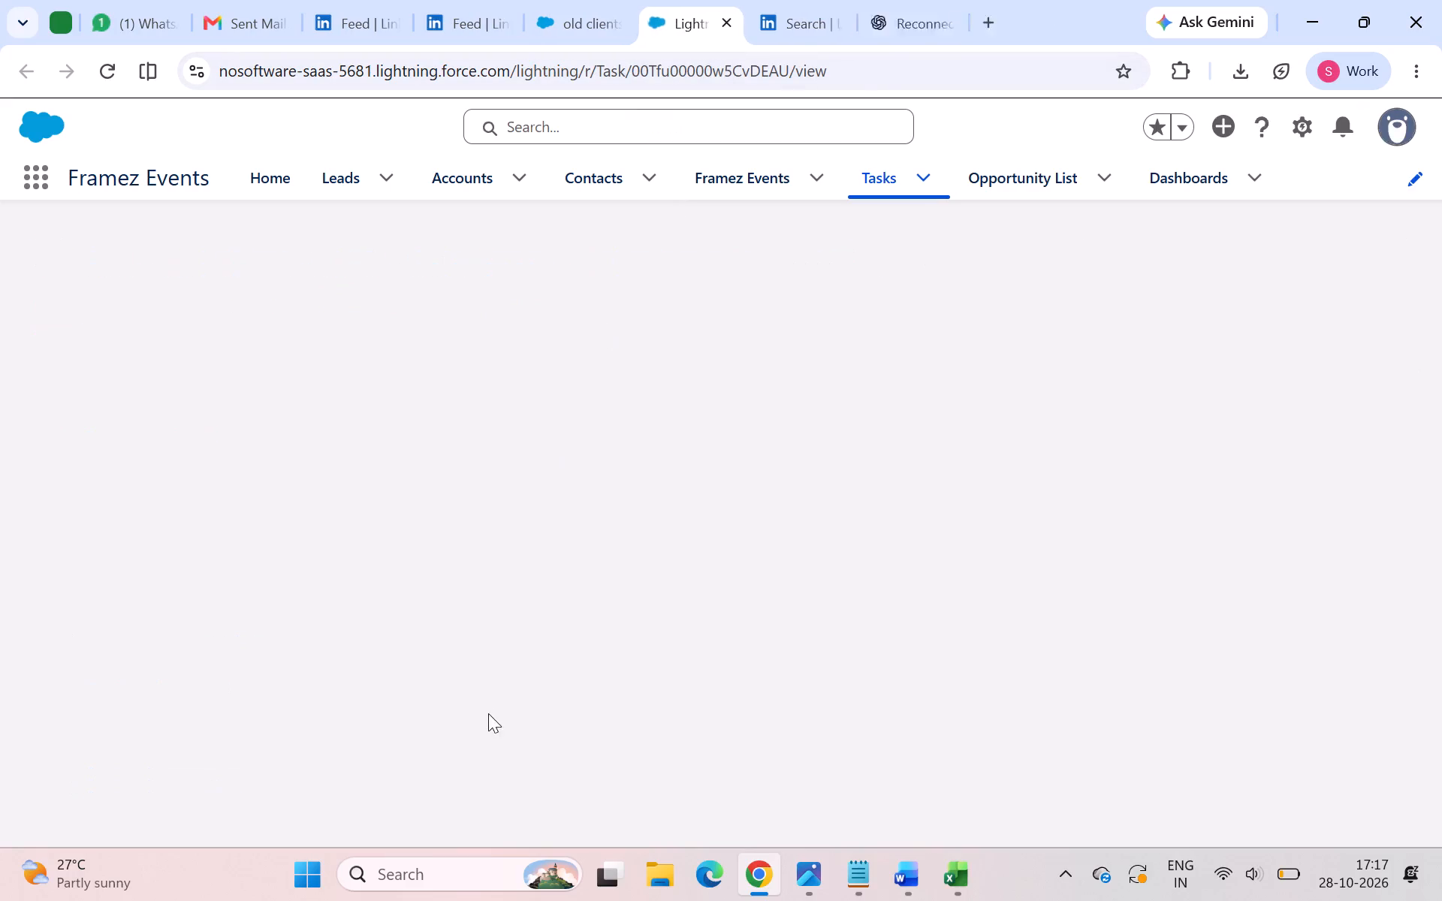
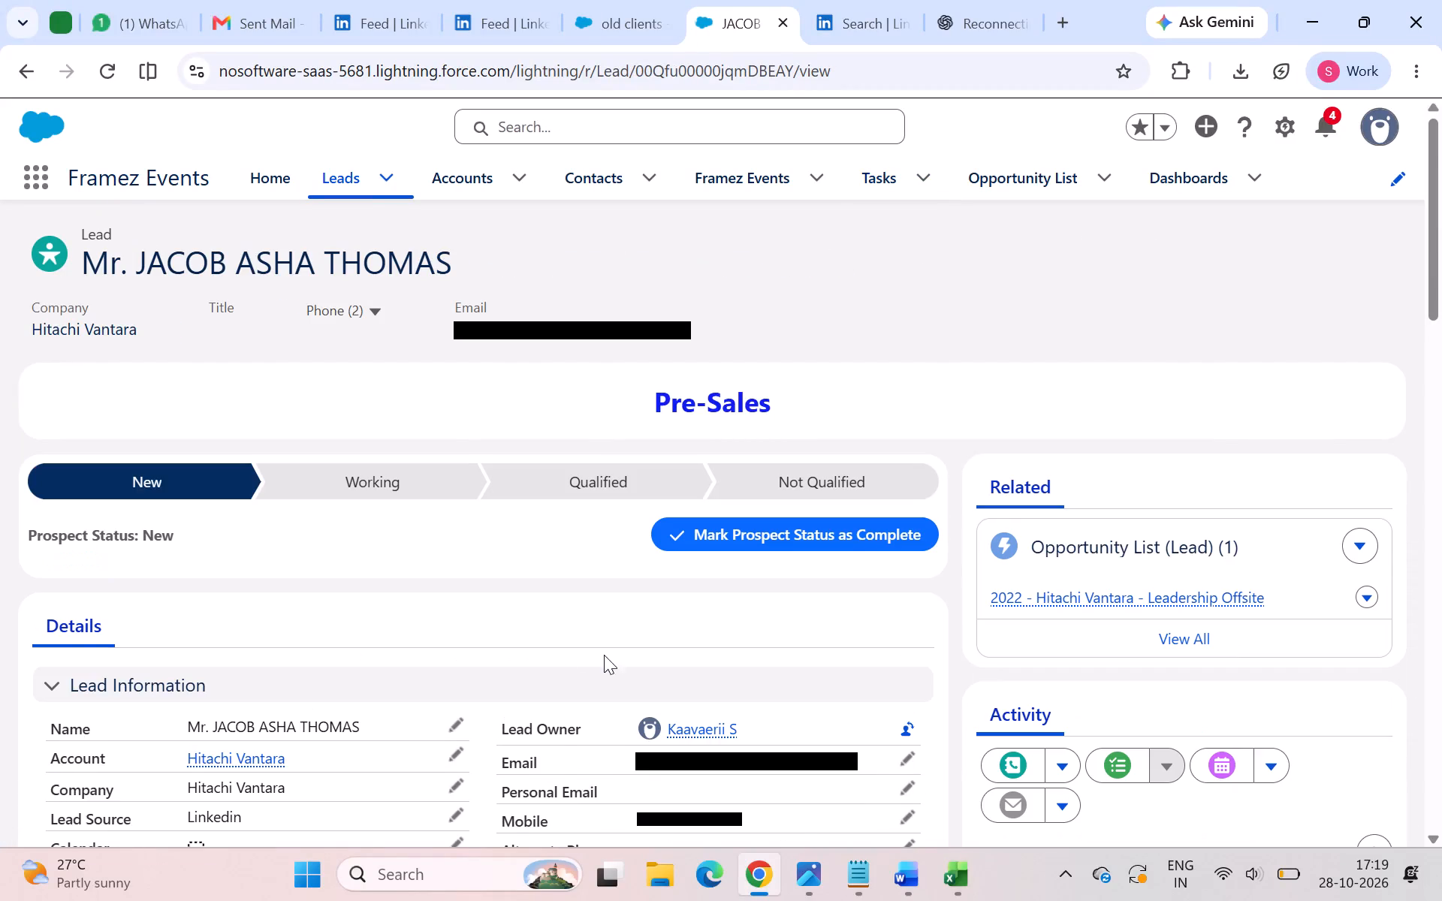
Open the LinkedIn profile linked in the Hitachi Vantara lead record and compare its headline and company with the lead's details.
{"action": "scroll", "coordinate": [652, 650], "scroll_direction": "down", "scroll_amount": 4}
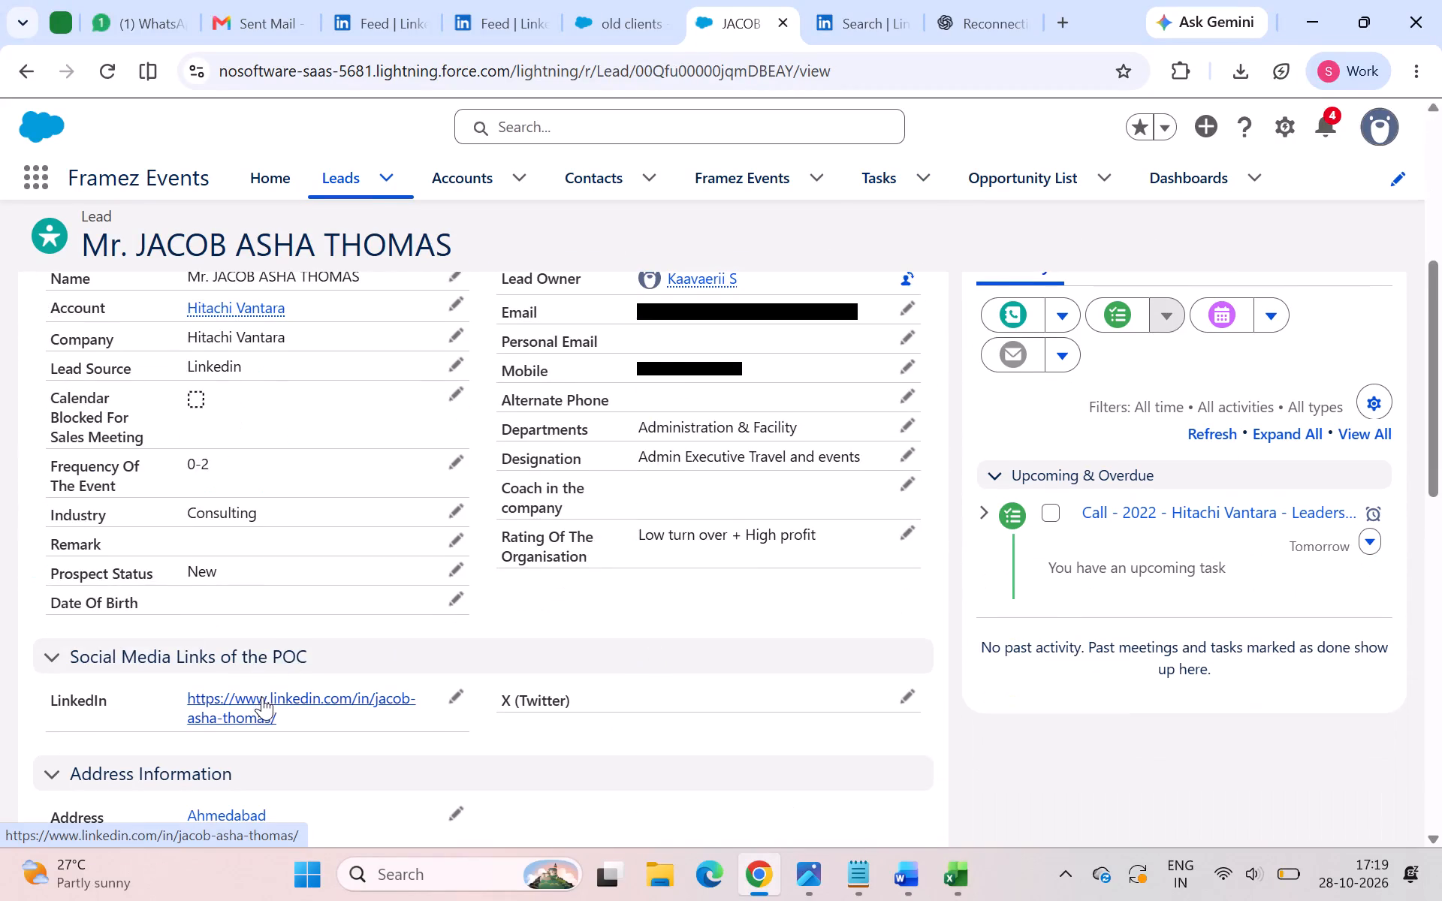
{"action": "left_click", "coordinate": [273, 715]}
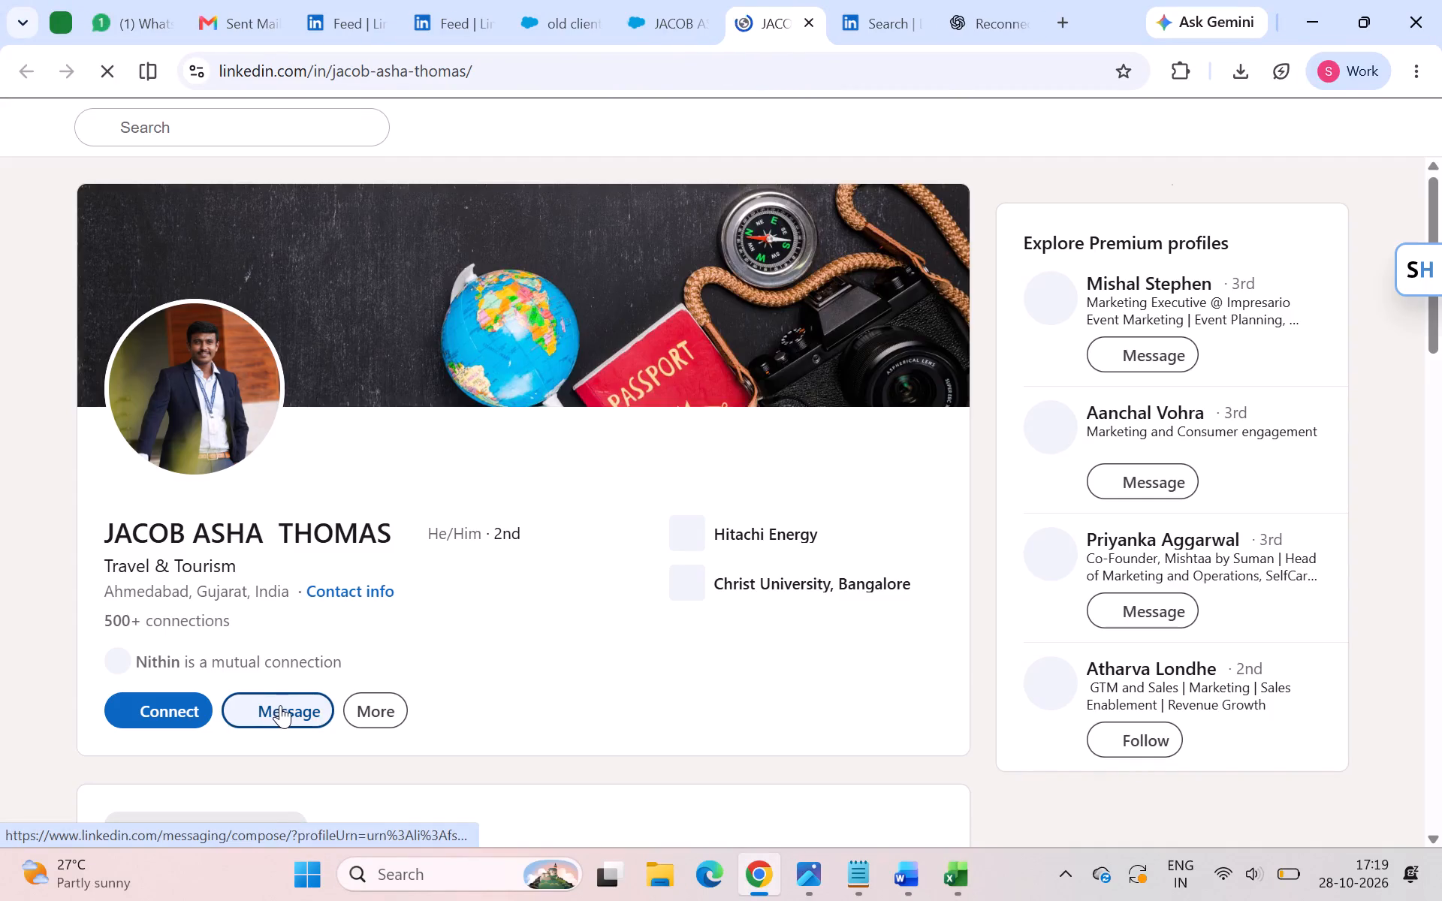
{"action": "left_click", "coordinate": [649, 11]}
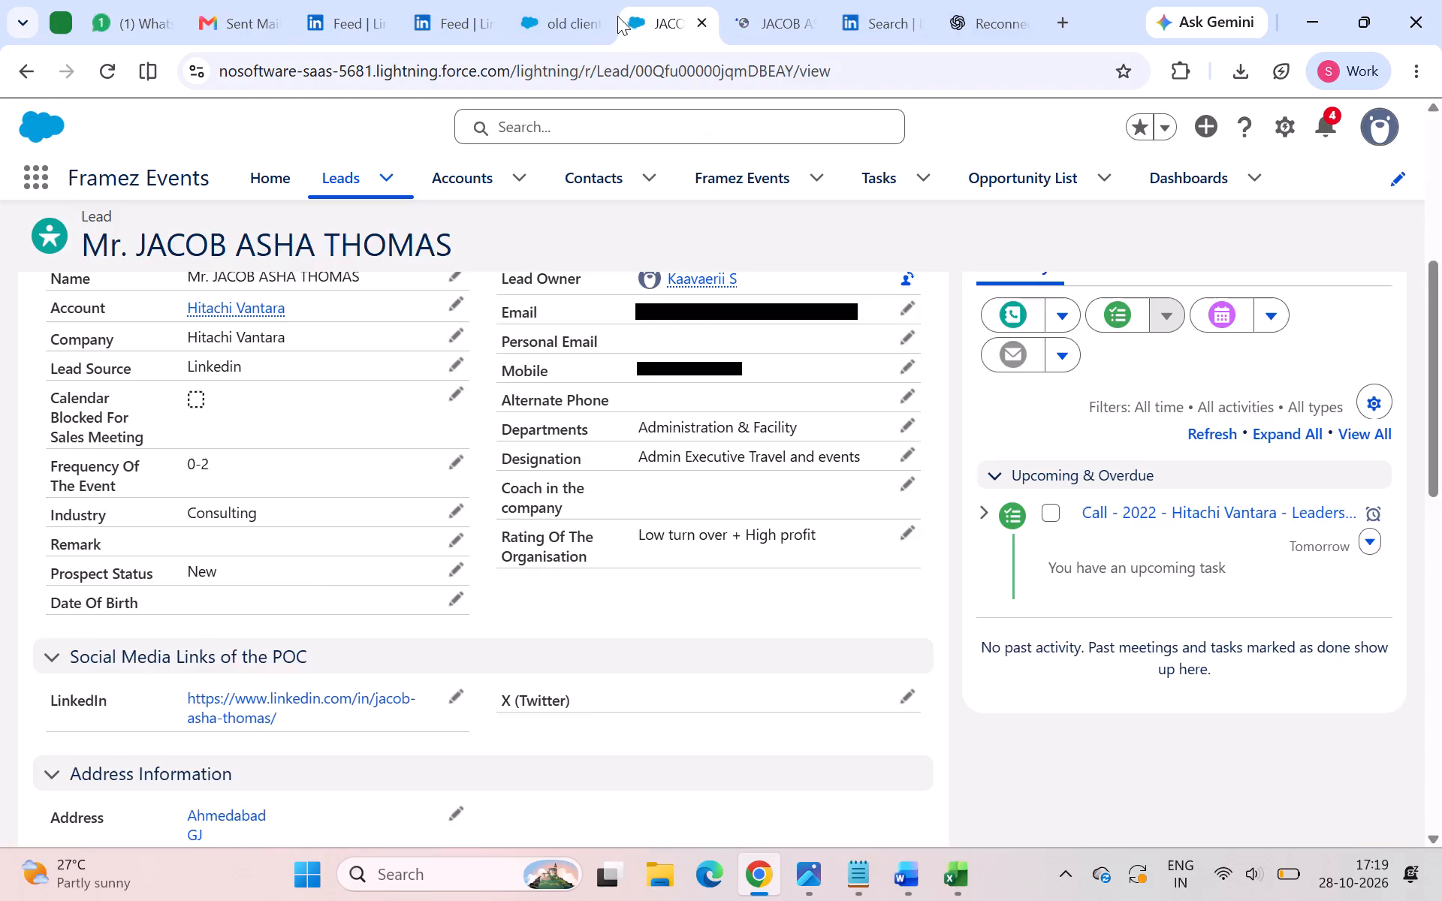
{"action": "left_click", "coordinate": [556, 20]}
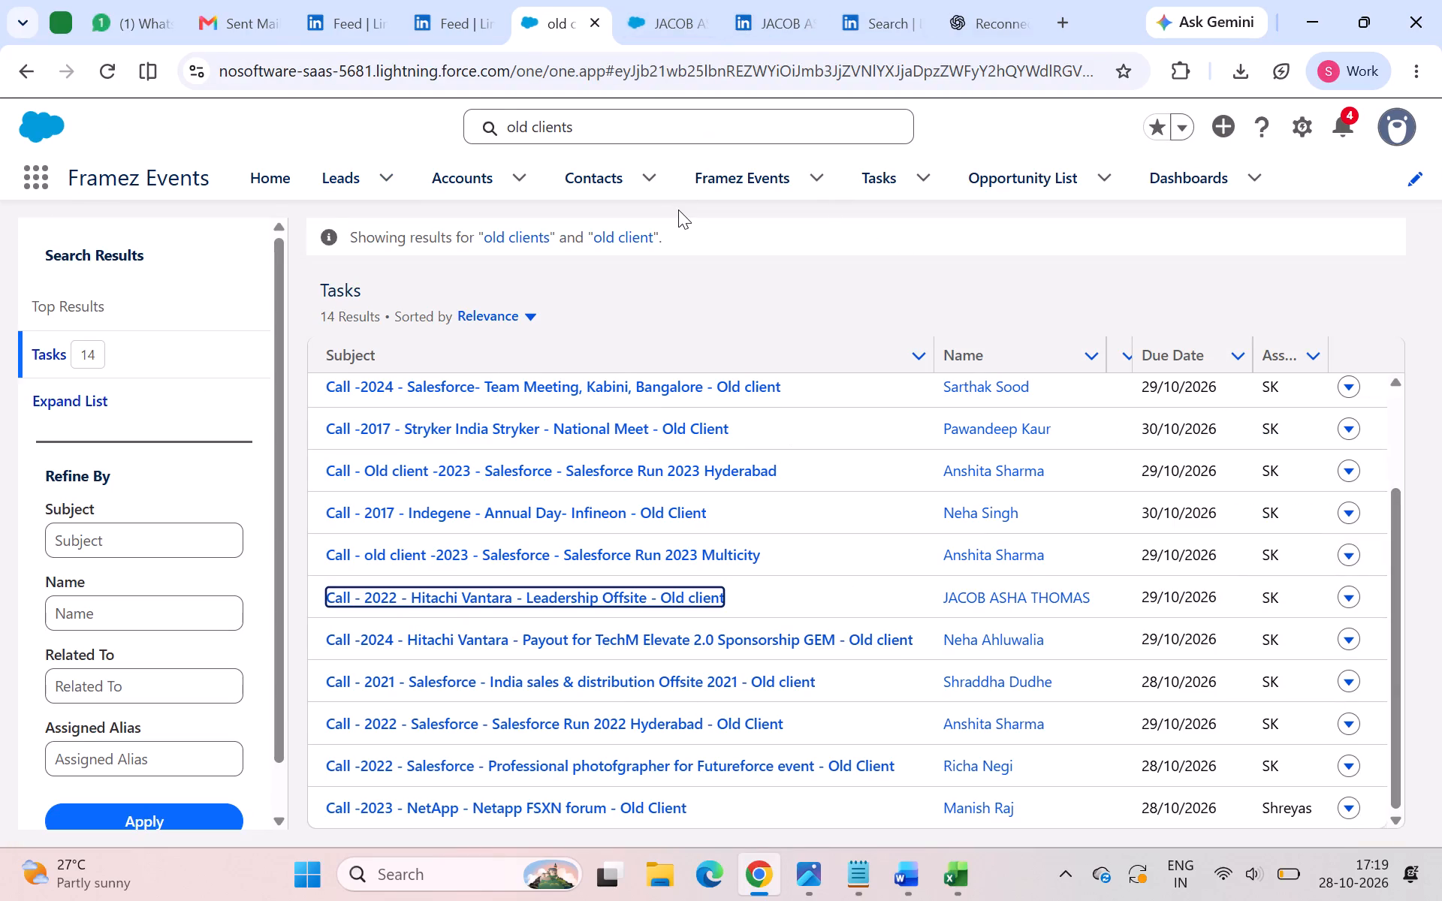
{"action": "left_click", "coordinate": [754, 34]}
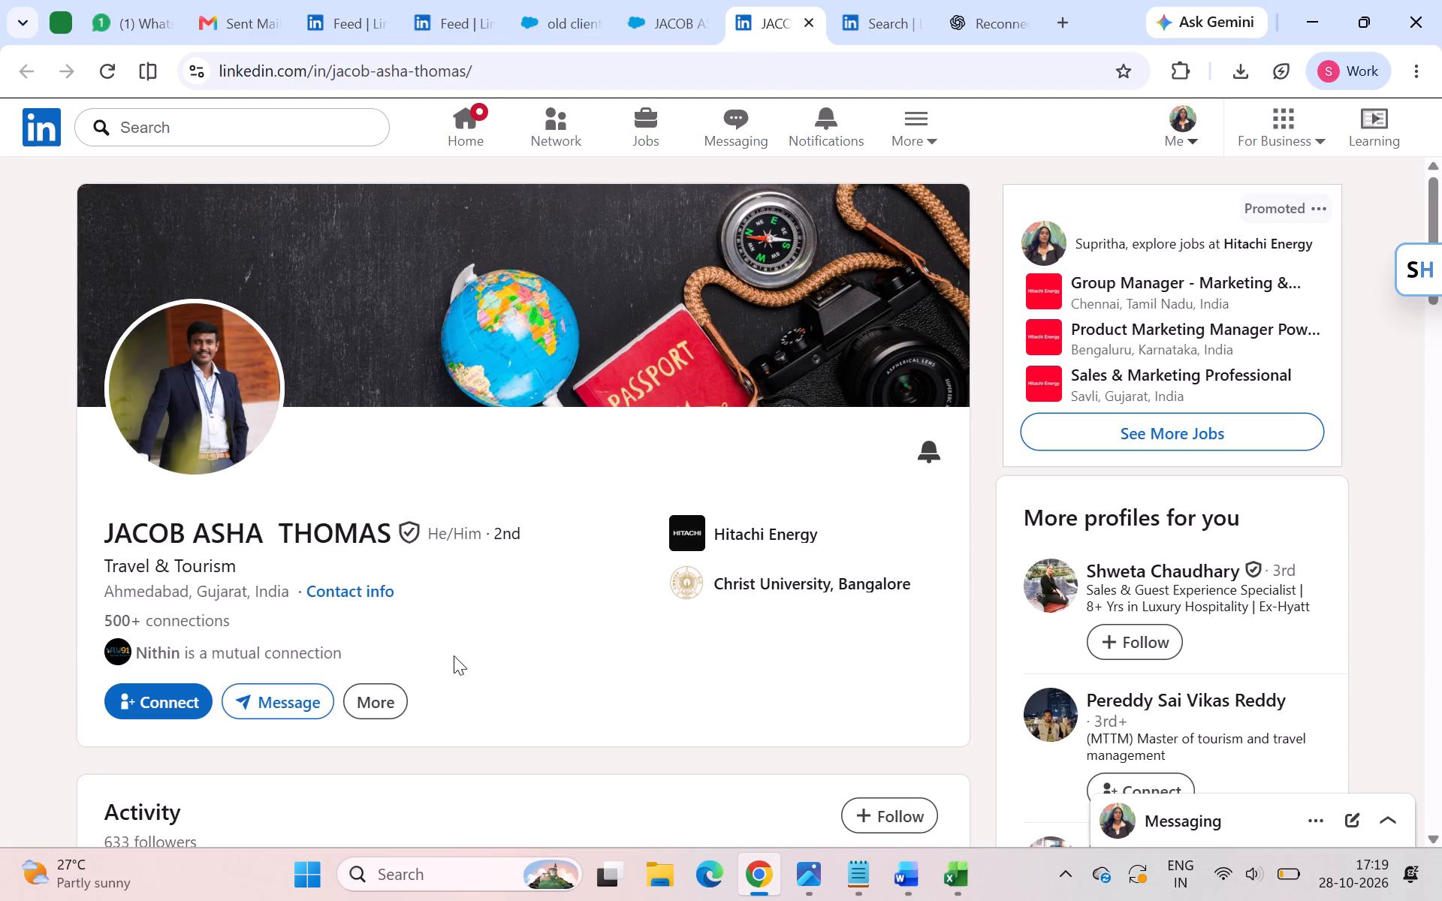
{"action": "scroll", "coordinate": [454, 652], "scroll_direction": "down", "scroll_amount": 4}
{"action": "scroll", "coordinate": [466, 626], "scroll_direction": "up", "scroll_amount": 3}
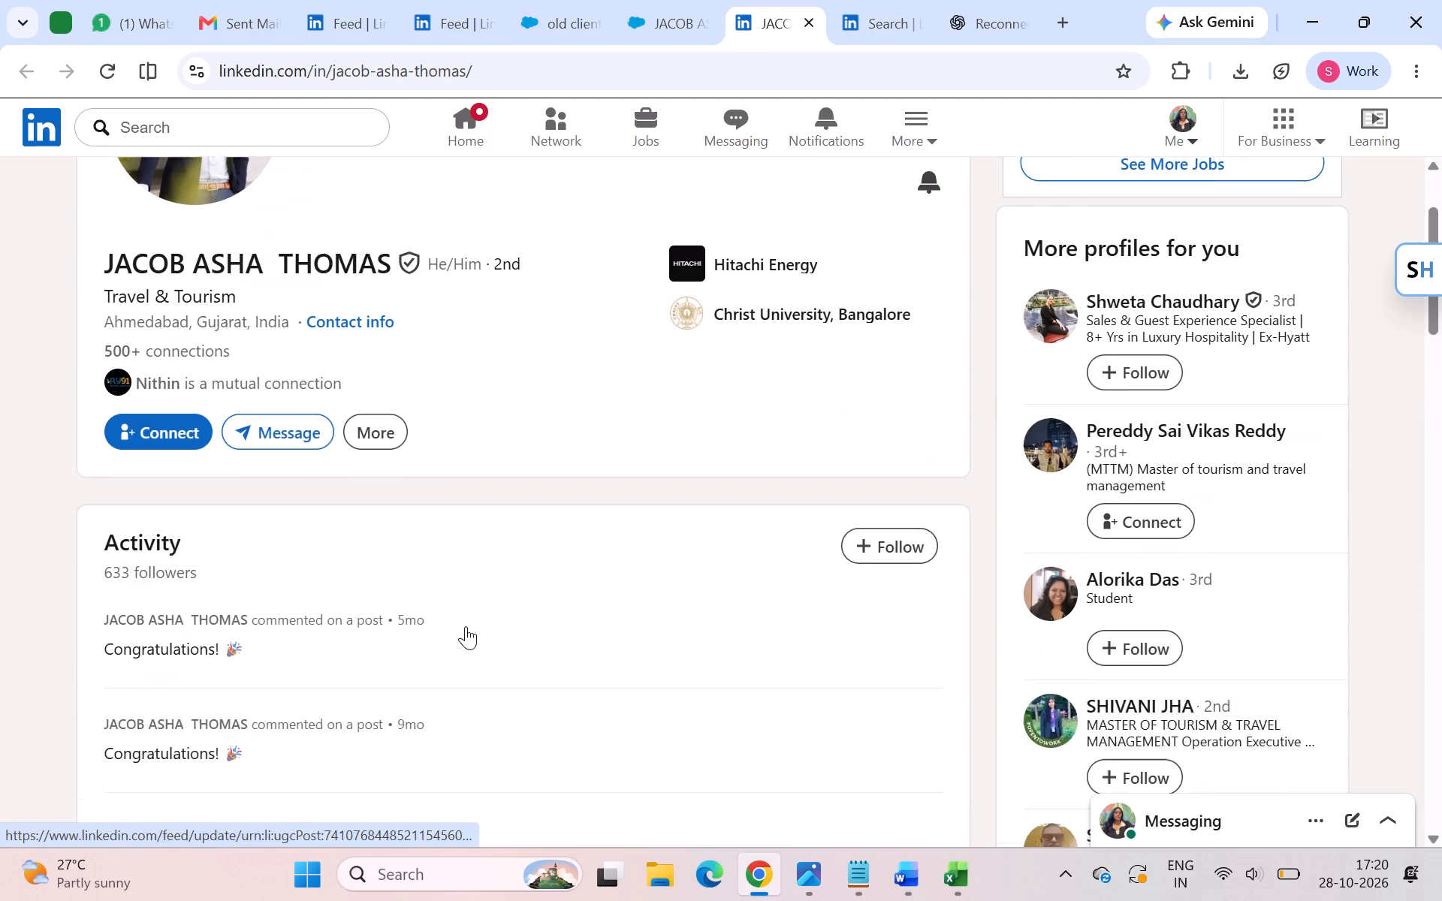
{"action": "left_click", "coordinate": [671, 20]}
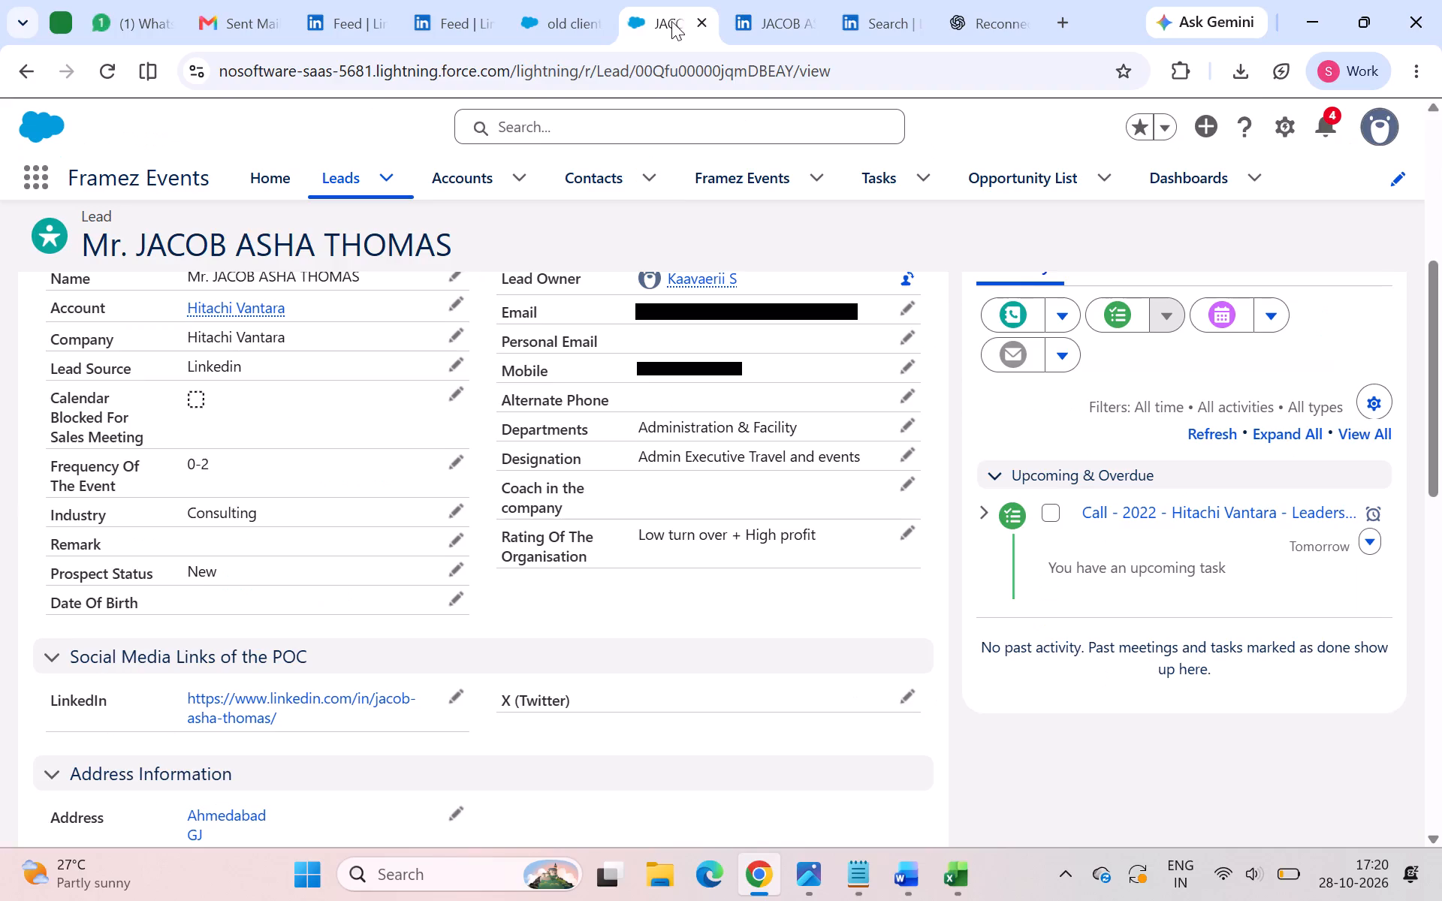
{"action": "scroll", "coordinate": [704, 461], "scroll_direction": "up", "scroll_amount": 2}
{"action": "scroll", "coordinate": [704, 461], "scroll_direction": "down", "scroll_amount": 1}
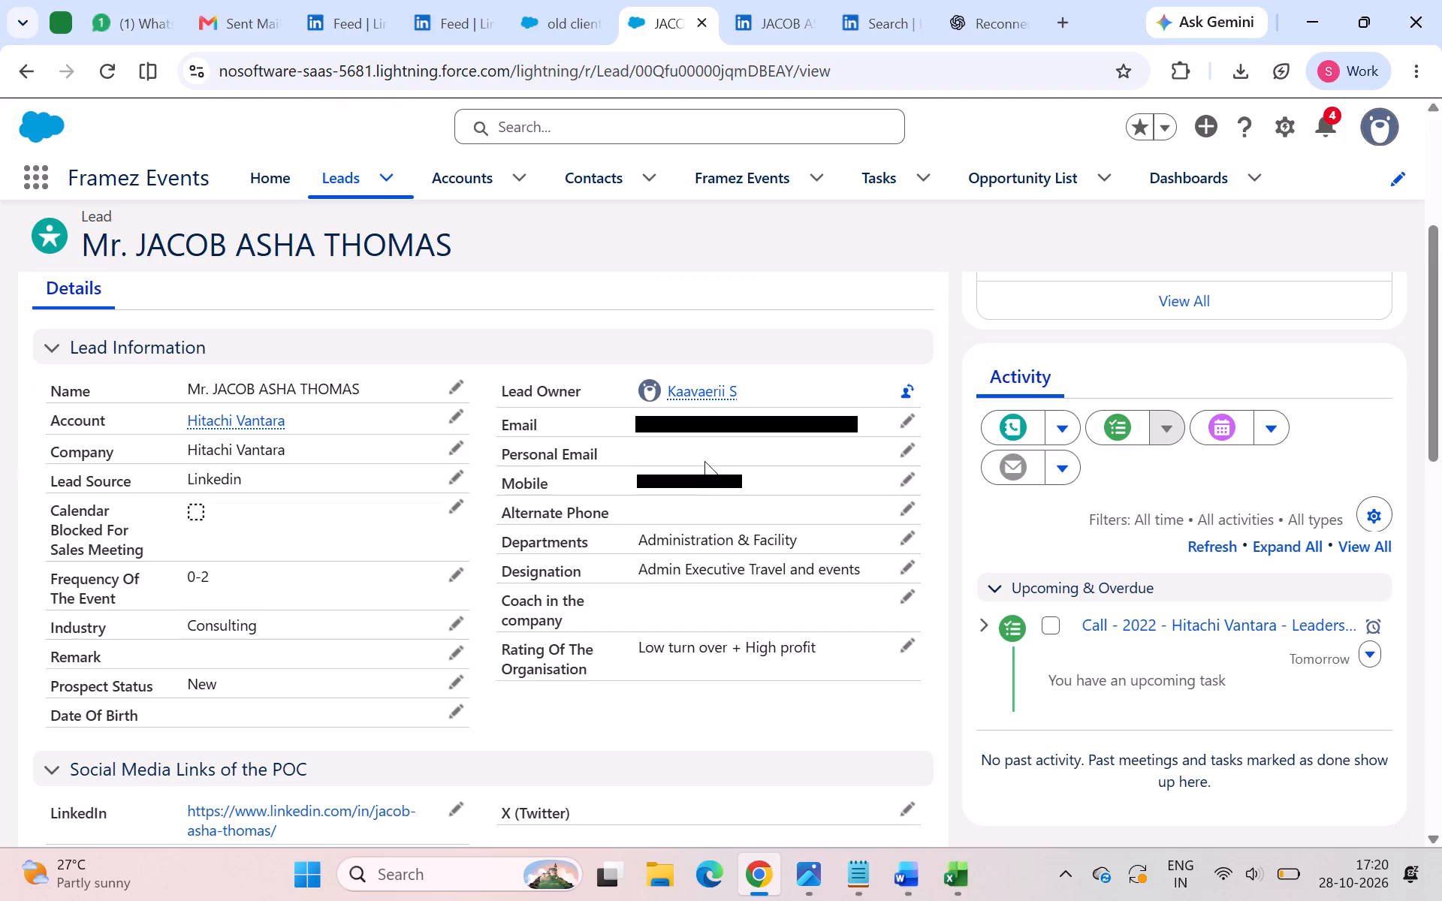
Return to the lead's LinkedIn profile and examine their experience and education.
{"action": "left_click", "coordinate": [711, 0]}
{"action": "left_click", "coordinate": [722, 11]}
{"action": "left_click", "coordinate": [748, 38]}
{"action": "scroll", "coordinate": [644, 419], "scroll_direction": "down", "scroll_amount": 9}
{"action": "scroll", "coordinate": [642, 424], "scroll_direction": "up", "scroll_amount": 1}
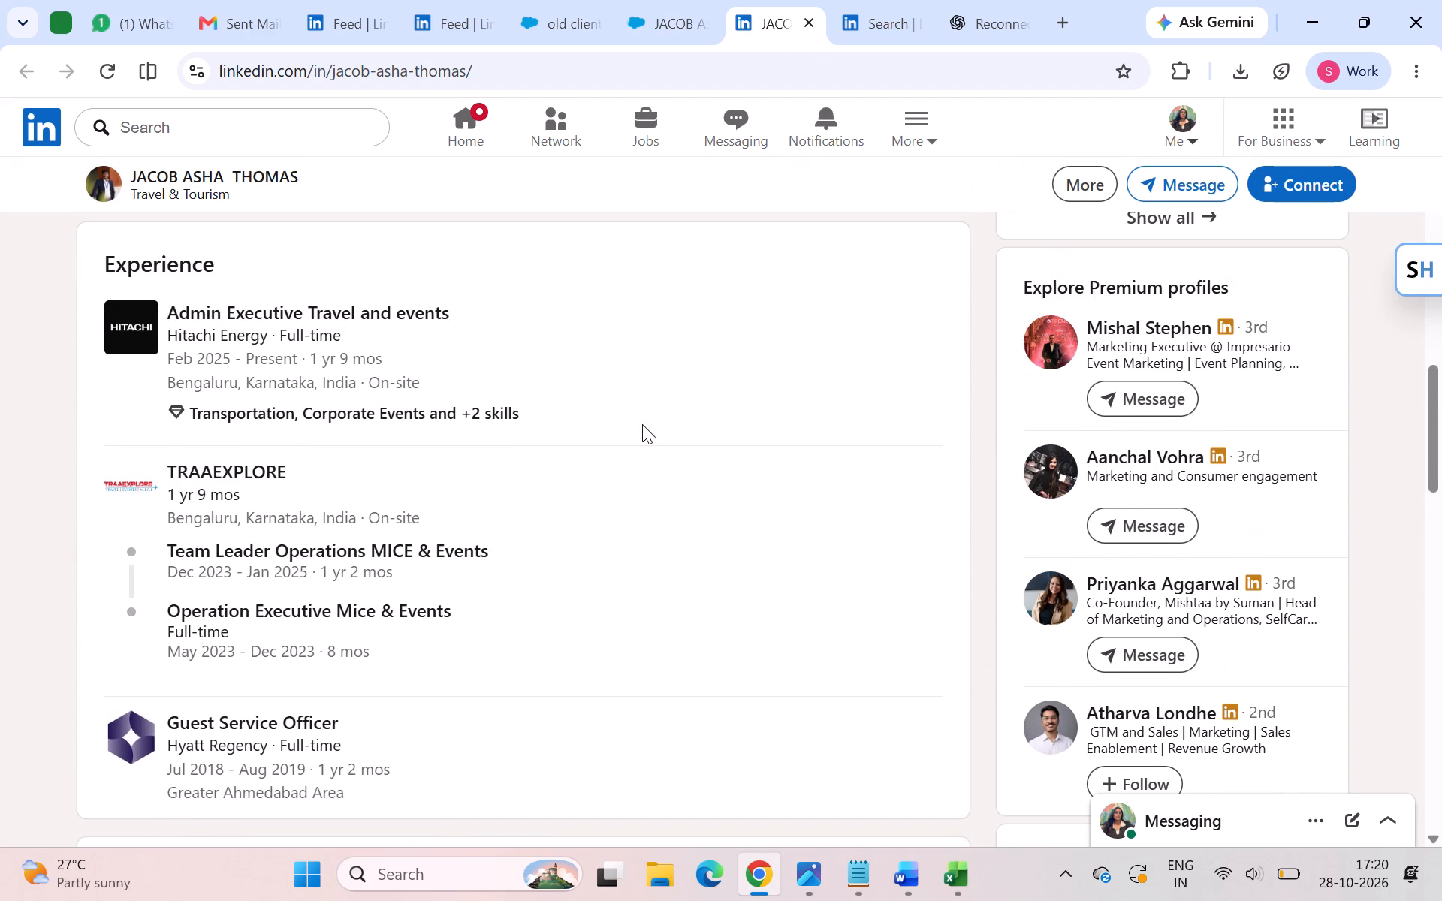
{"action": "scroll", "coordinate": [502, 529], "scroll_direction": "down", "scroll_amount": 3}
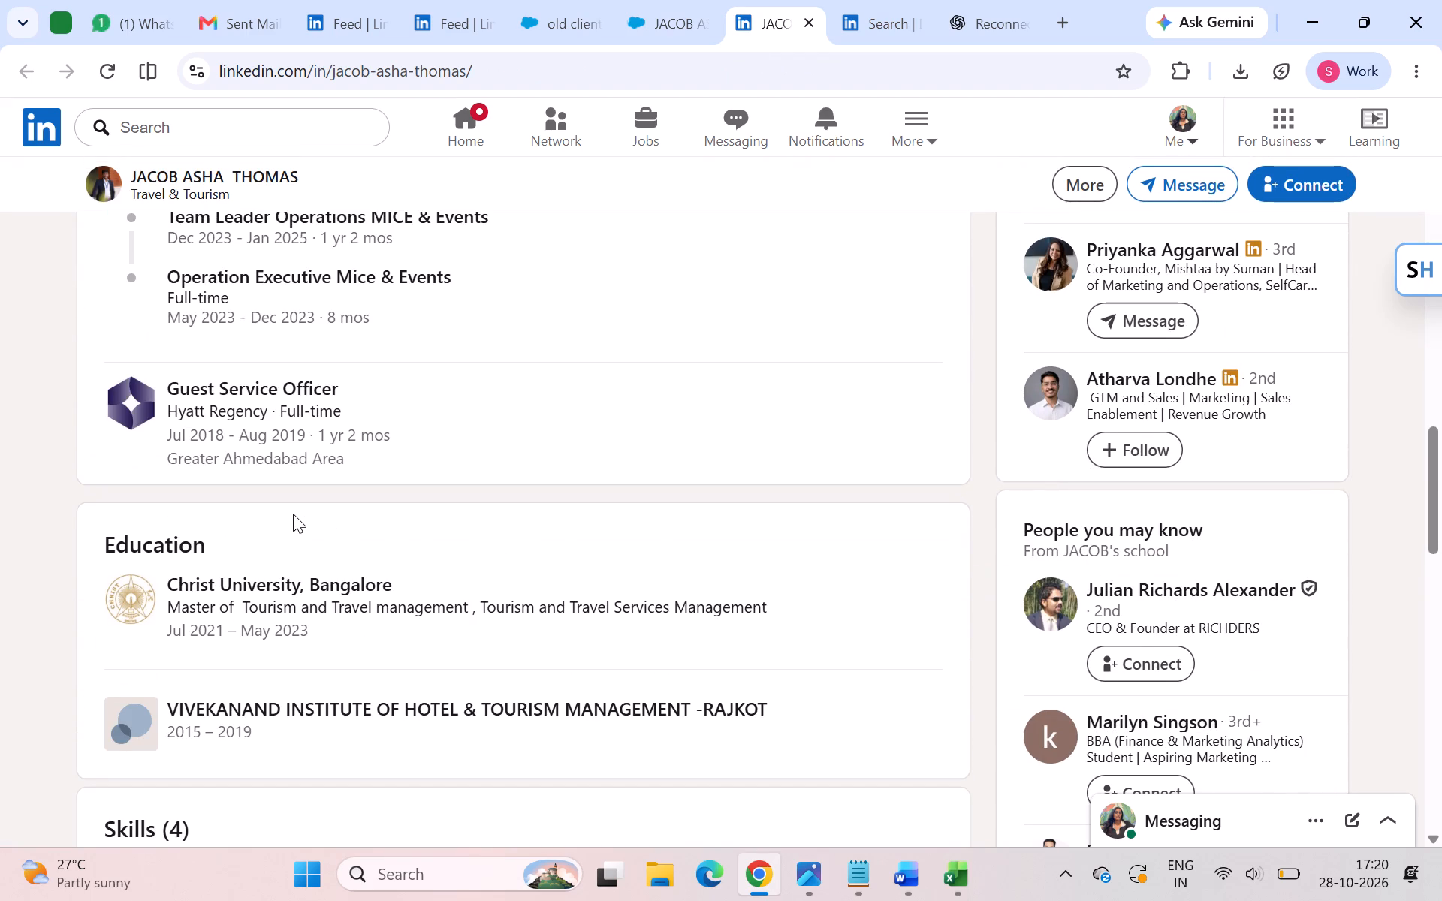
{"action": "scroll", "coordinate": [293, 514], "scroll_direction": "up", "scroll_amount": 3}
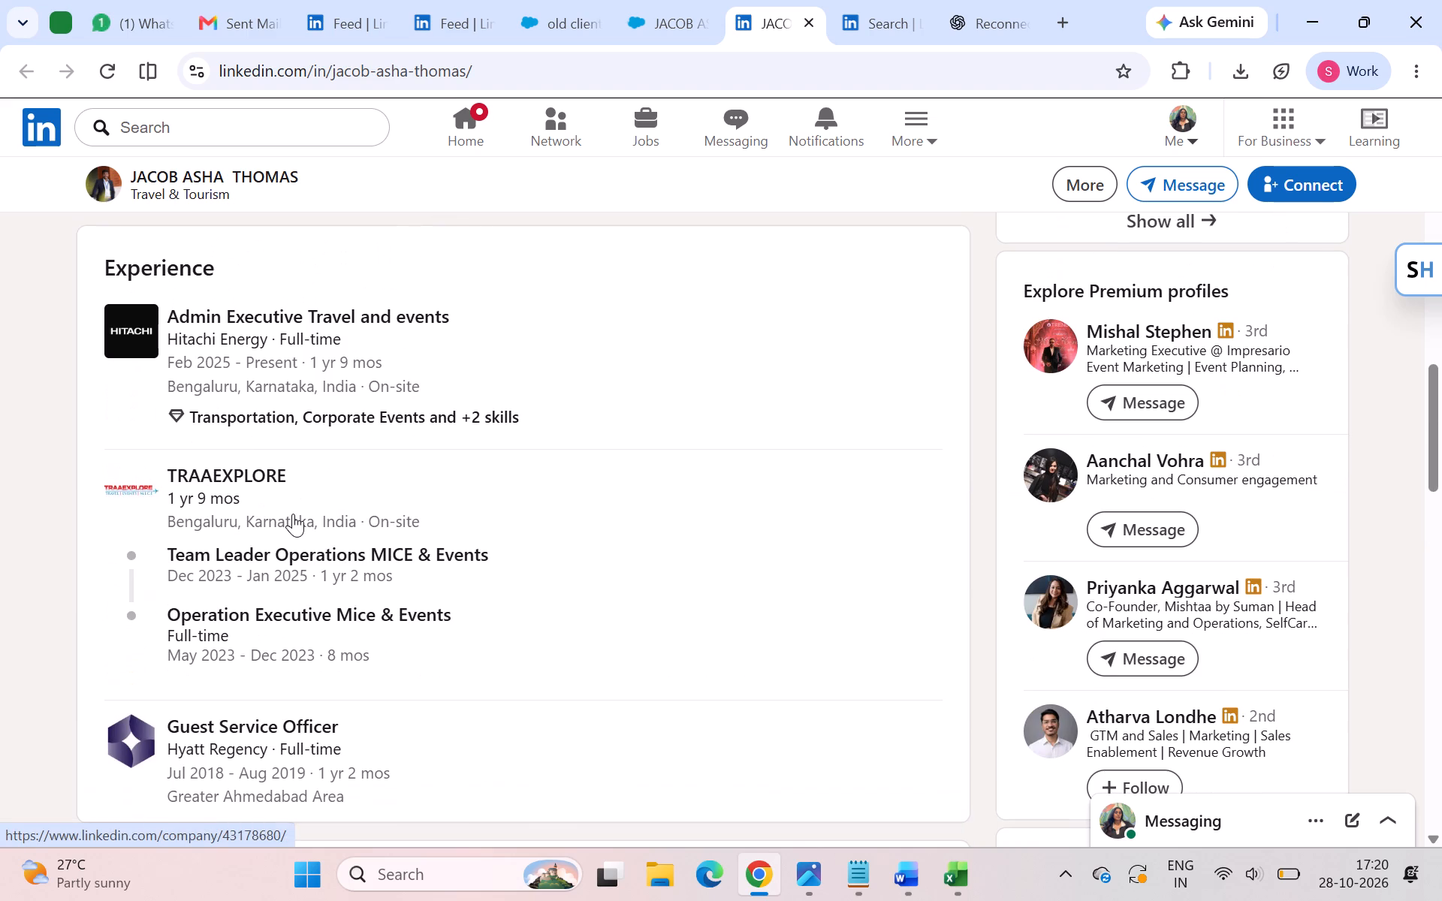
{"action": "scroll", "coordinate": [293, 514], "scroll_direction": "up", "scroll_amount": 7}
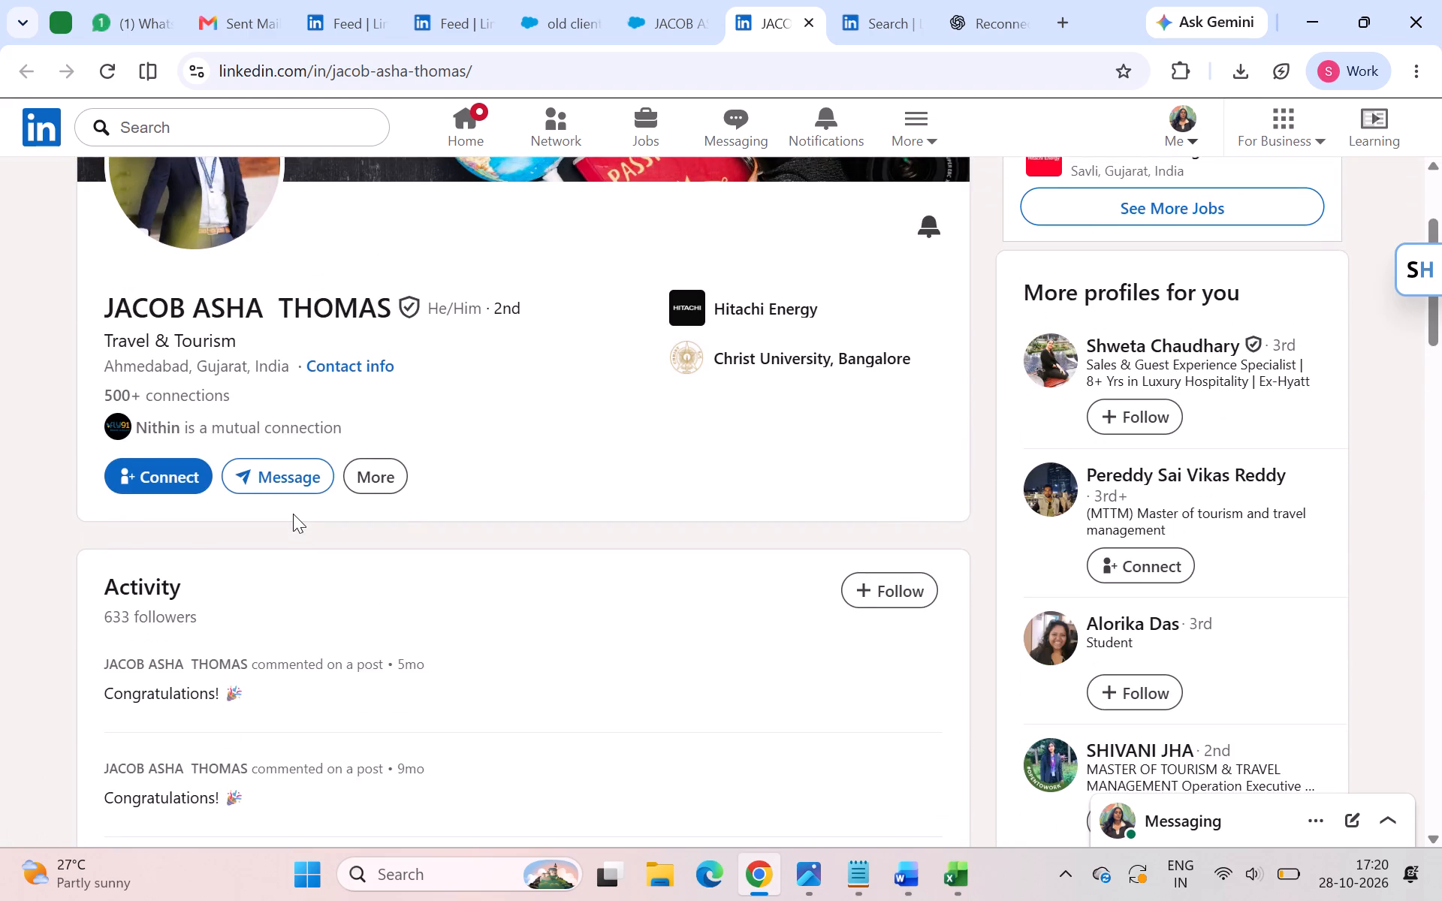
{"action": "scroll", "coordinate": [293, 514], "scroll_direction": "up", "scroll_amount": 5}
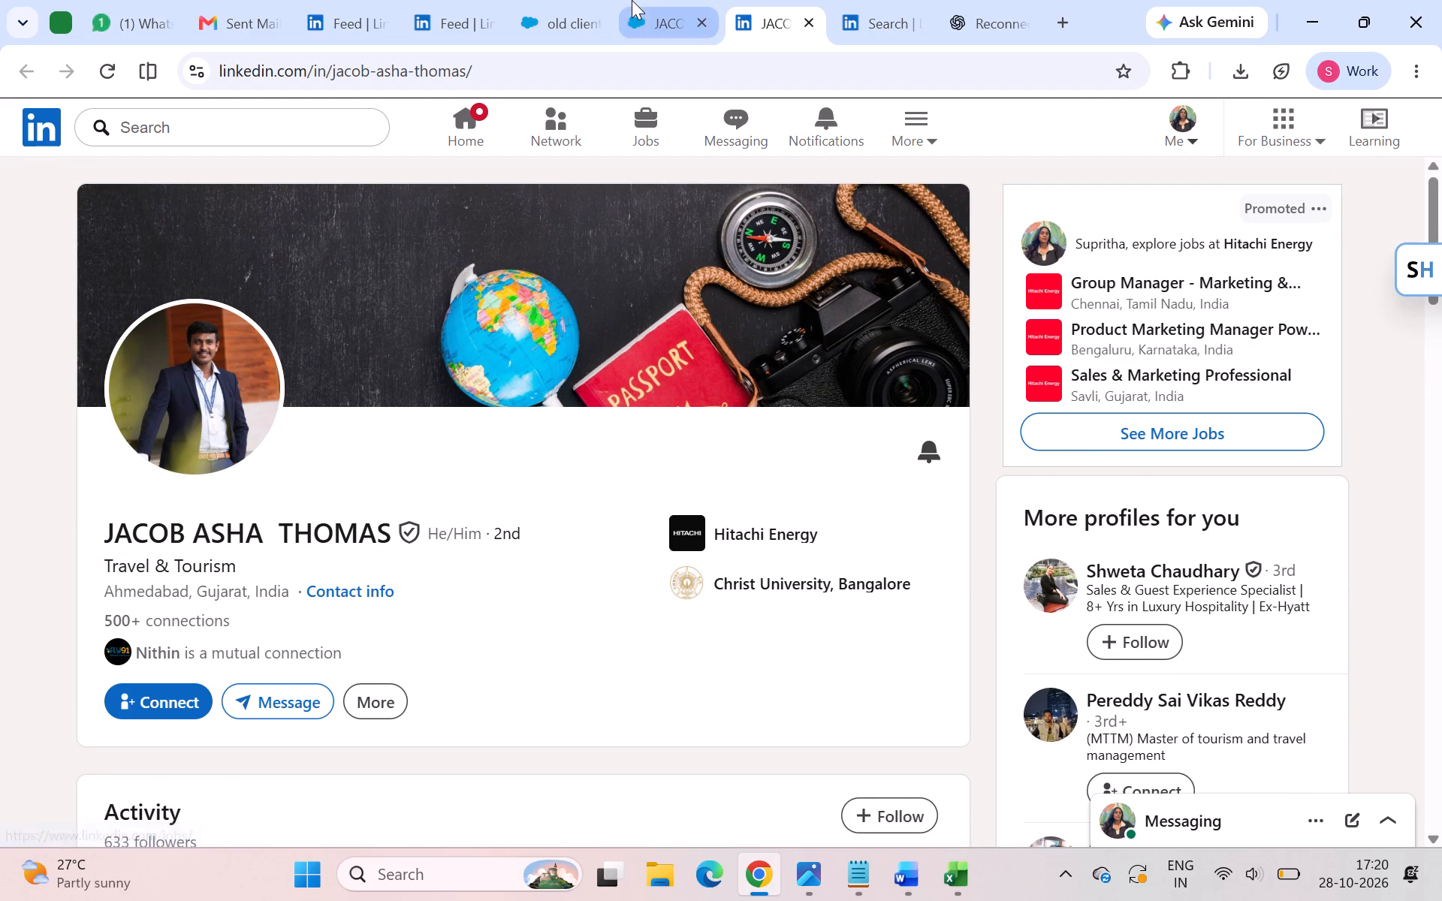
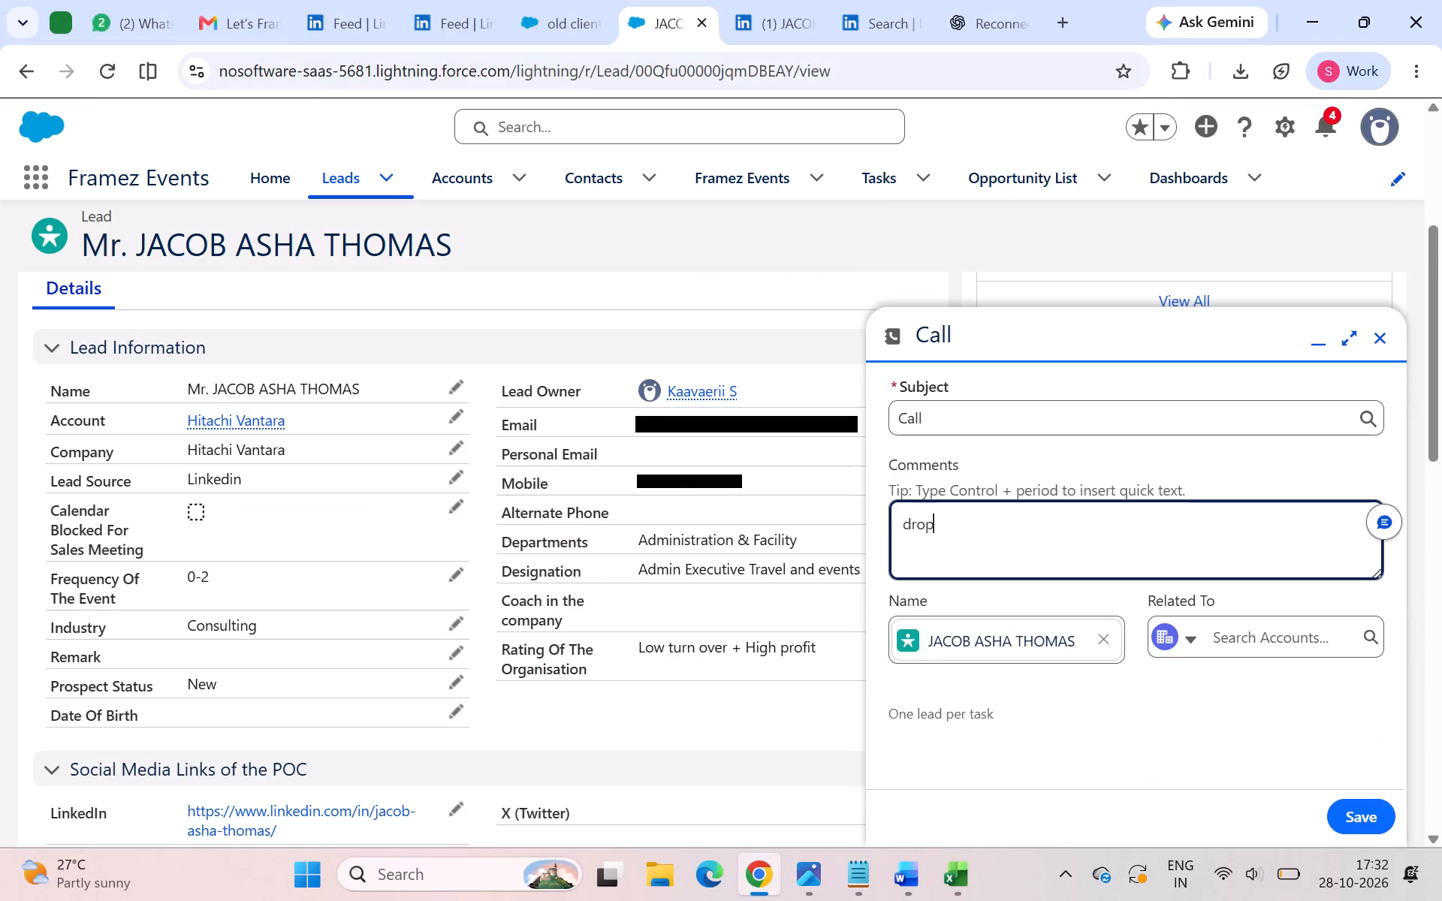
Complete the lead's call log comment as "dropped an email" and save the call.
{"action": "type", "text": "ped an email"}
{"action": "left_click", "coordinate": [1356, 834]}
{"action": "left_click", "coordinate": [1356, 824]}
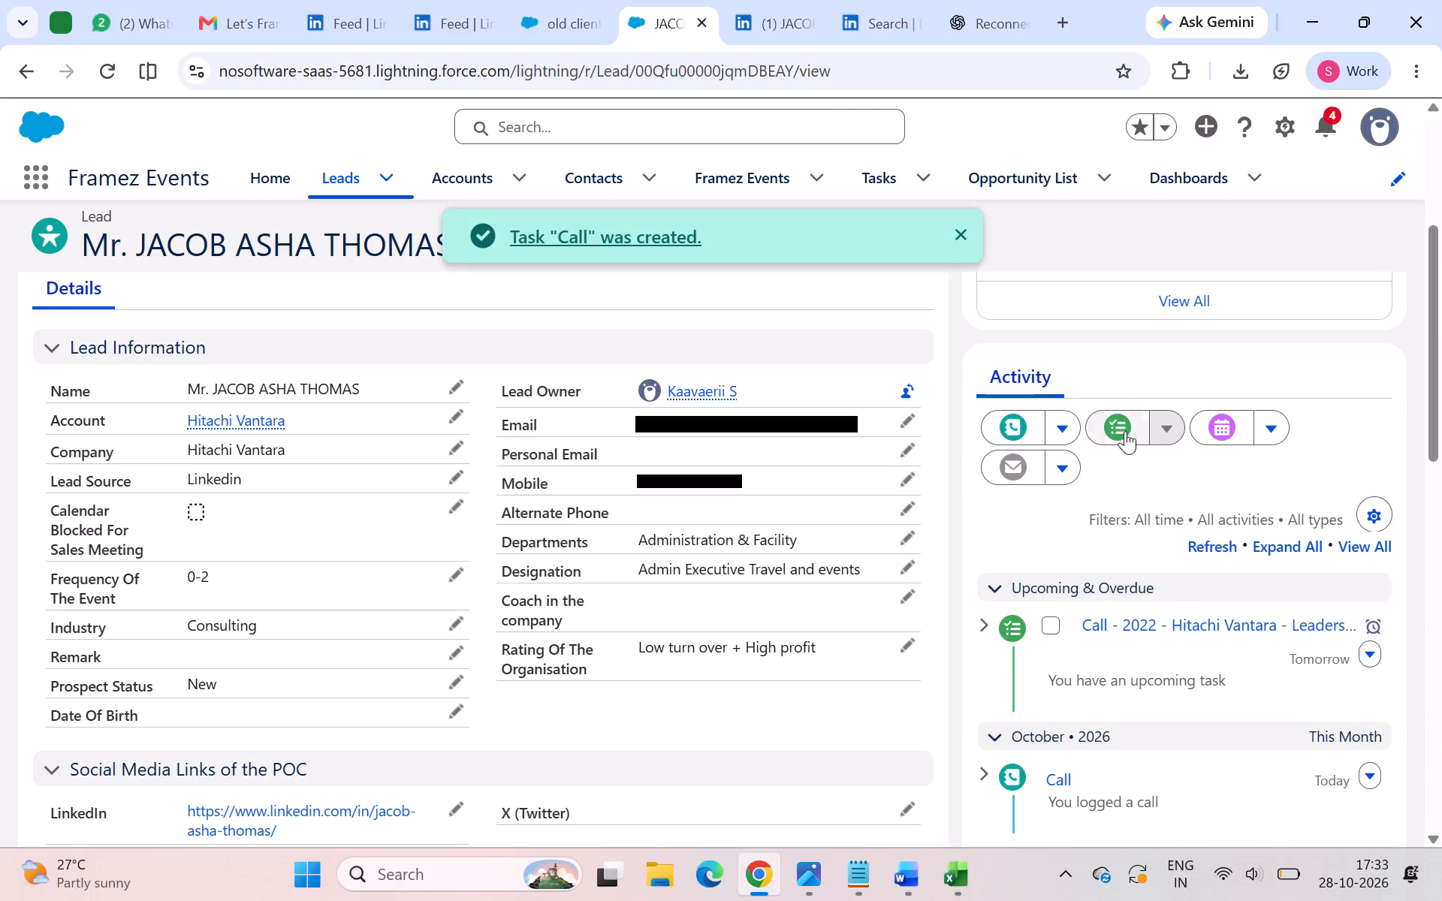
Create and save a new task on the lead with the subject Follow up Call and due date 04/11/2026.
{"action": "left_click", "coordinate": [1125, 431]}
{"action": "left_click", "coordinate": [941, 494]}
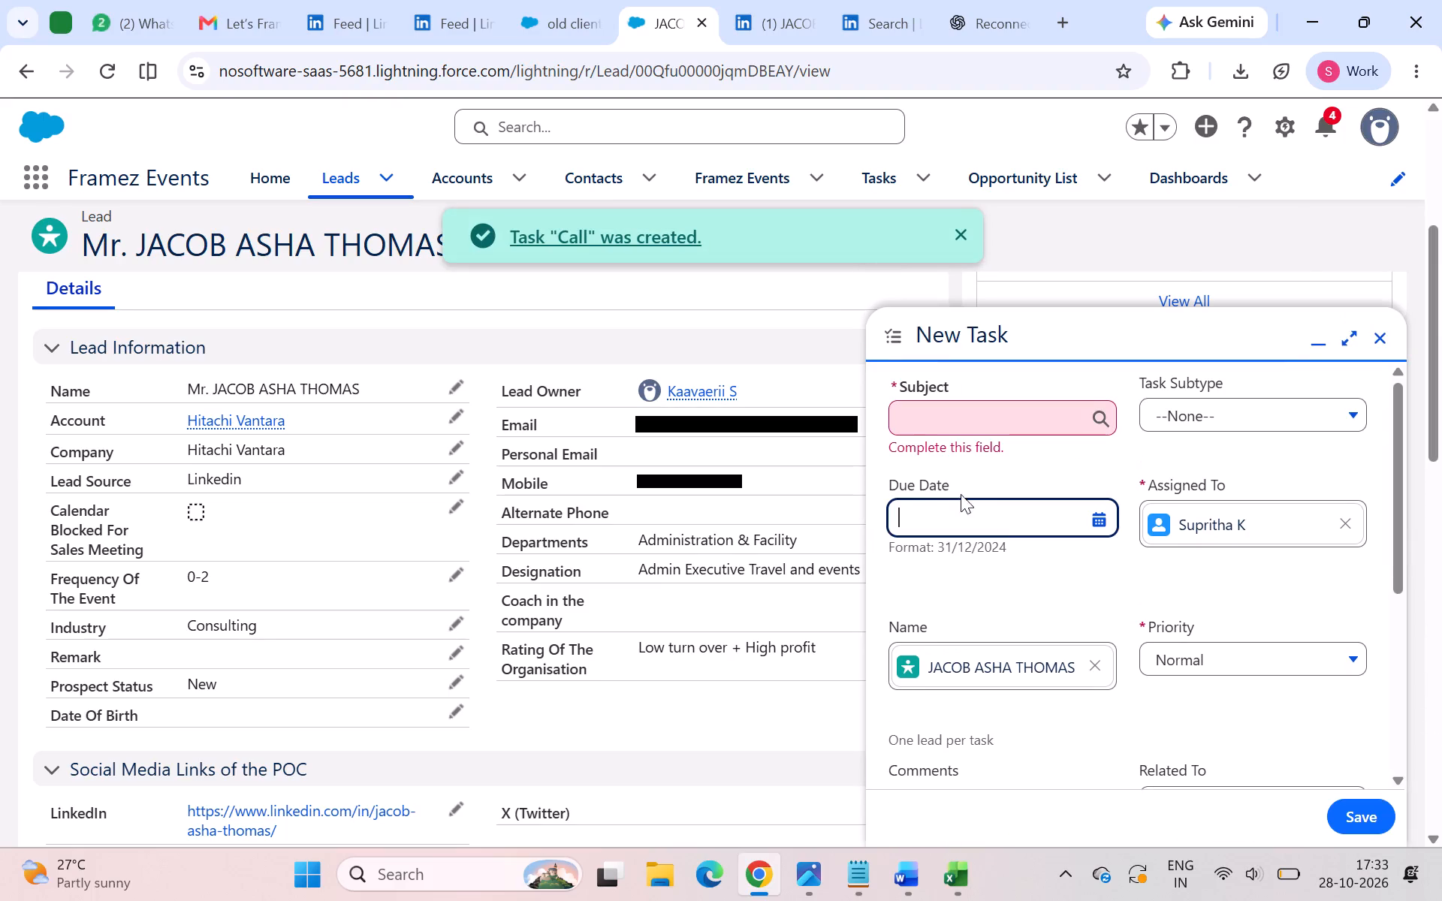
{"action": "left_click", "coordinate": [967, 413]}
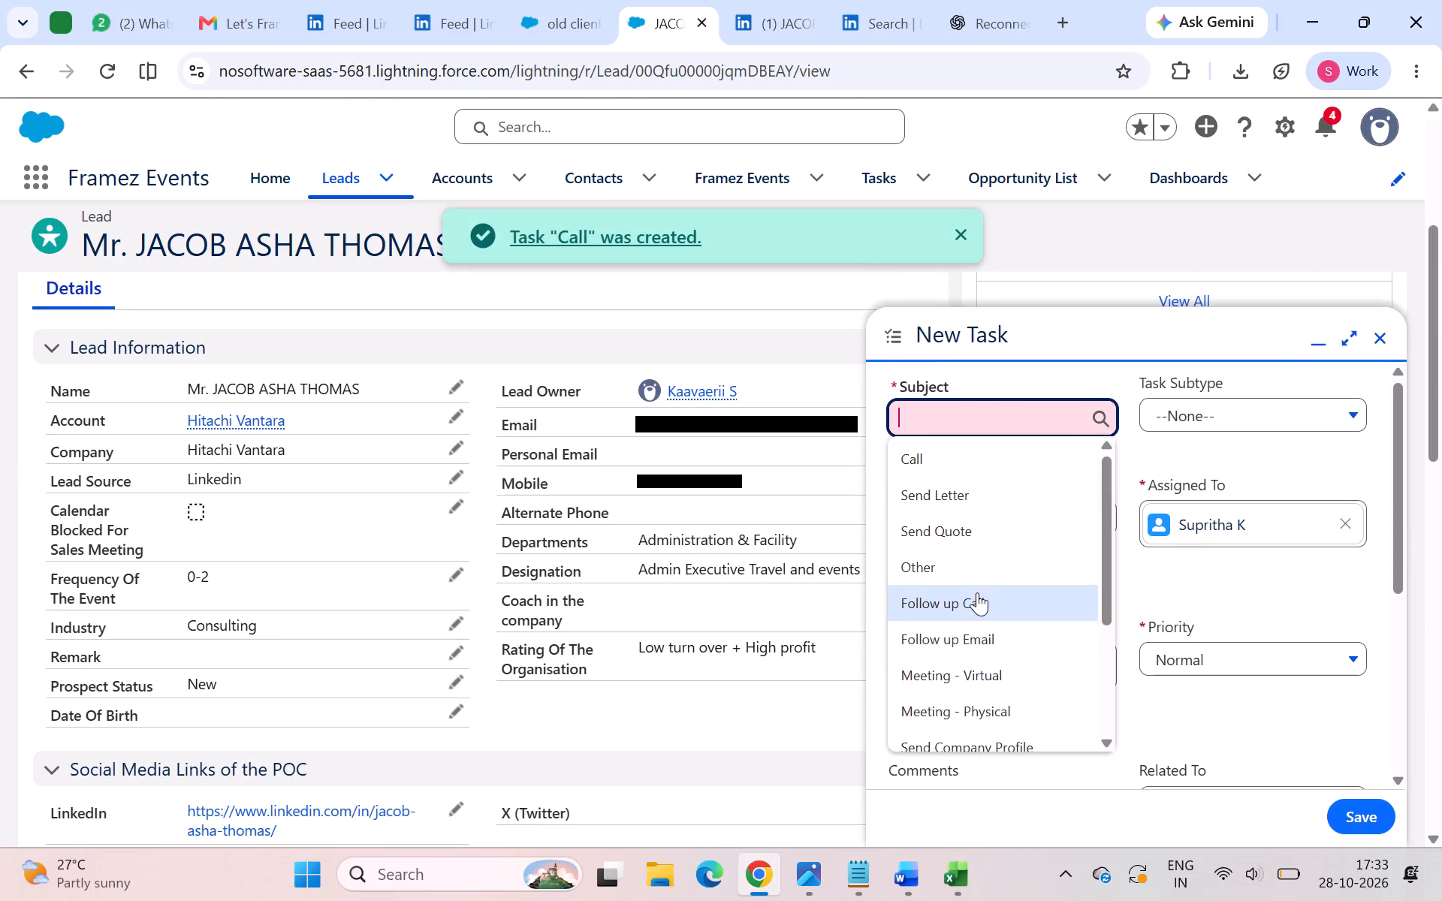
{"action": "left_click", "coordinate": [977, 592]}
{"action": "left_click", "coordinate": [988, 523]}
{"action": "left_click", "coordinate": [1001, 486]}
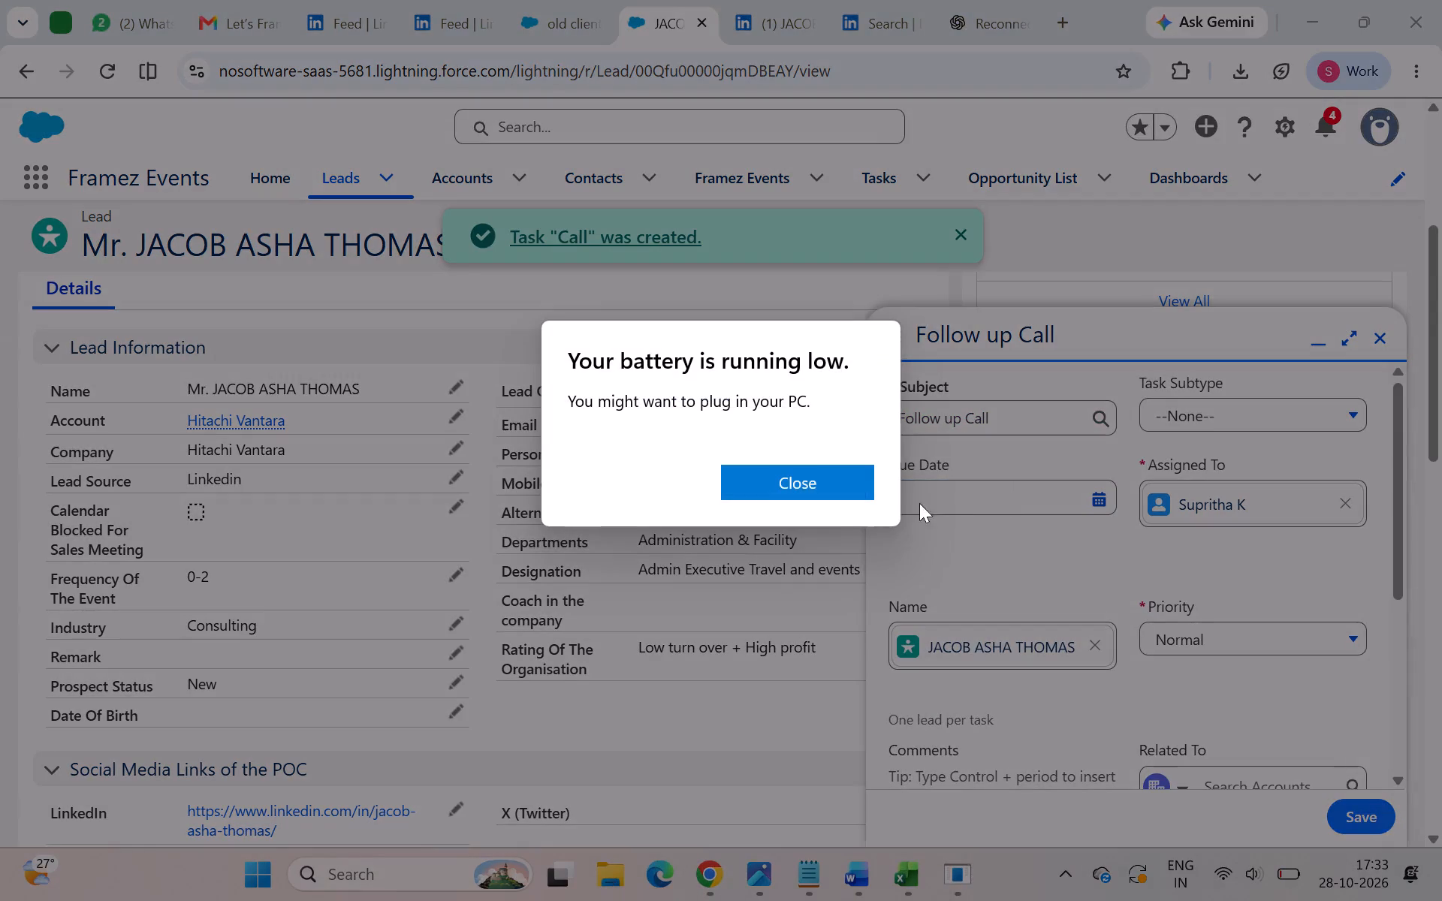
{"action": "left_click", "coordinate": [834, 504]}
{"action": "left_click", "coordinate": [815, 473]}
{"action": "left_click", "coordinate": [931, 494]}
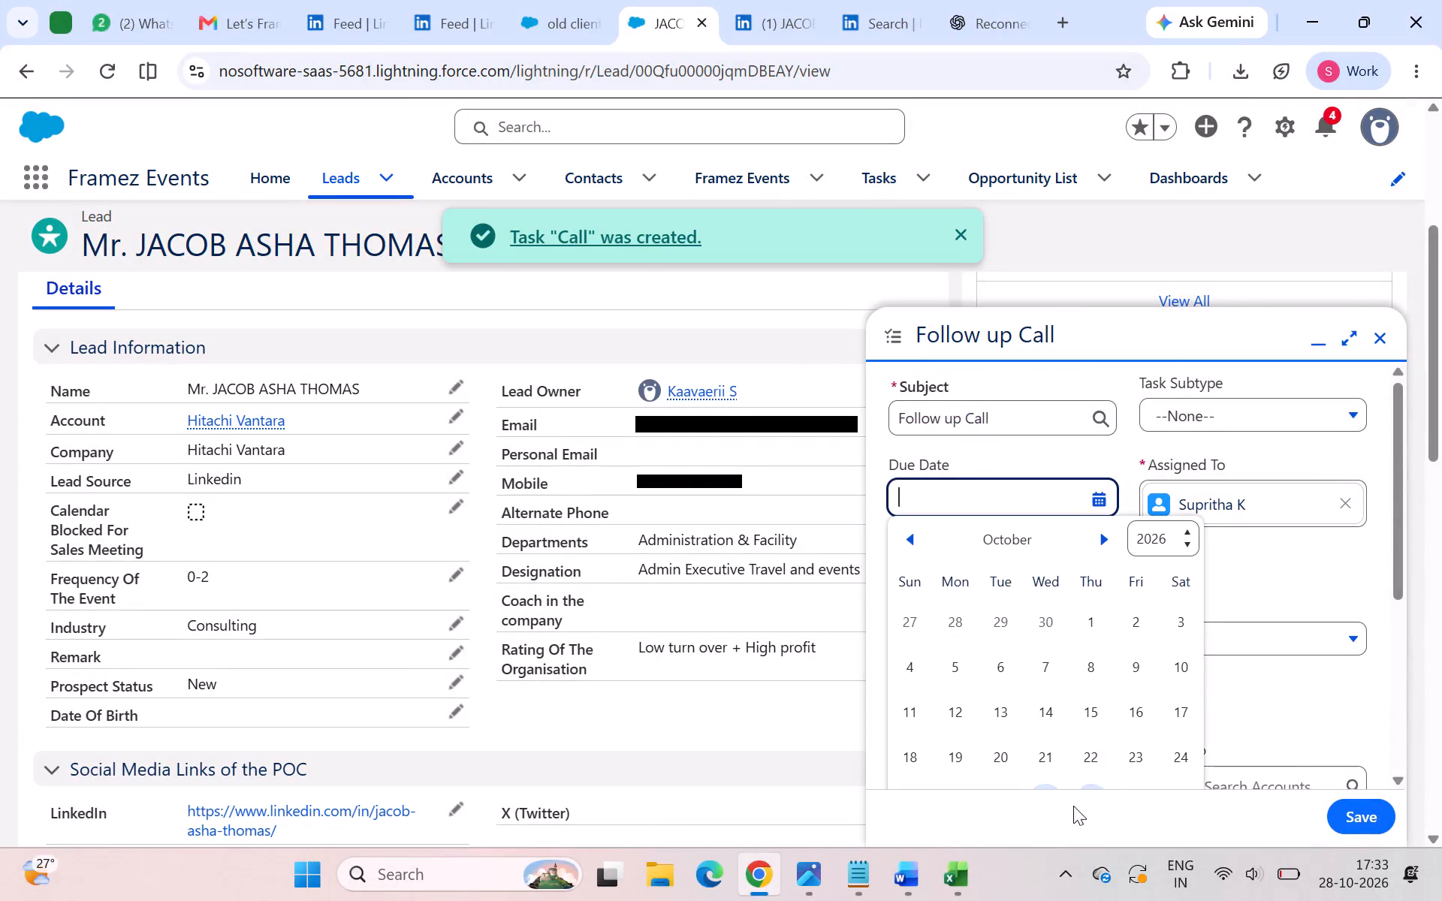
{"action": "scroll", "coordinate": [1063, 744], "scroll_direction": "down", "scroll_amount": 2}
{"action": "left_click", "coordinate": [1042, 599]}
{"action": "left_click", "coordinate": [1041, 608]}
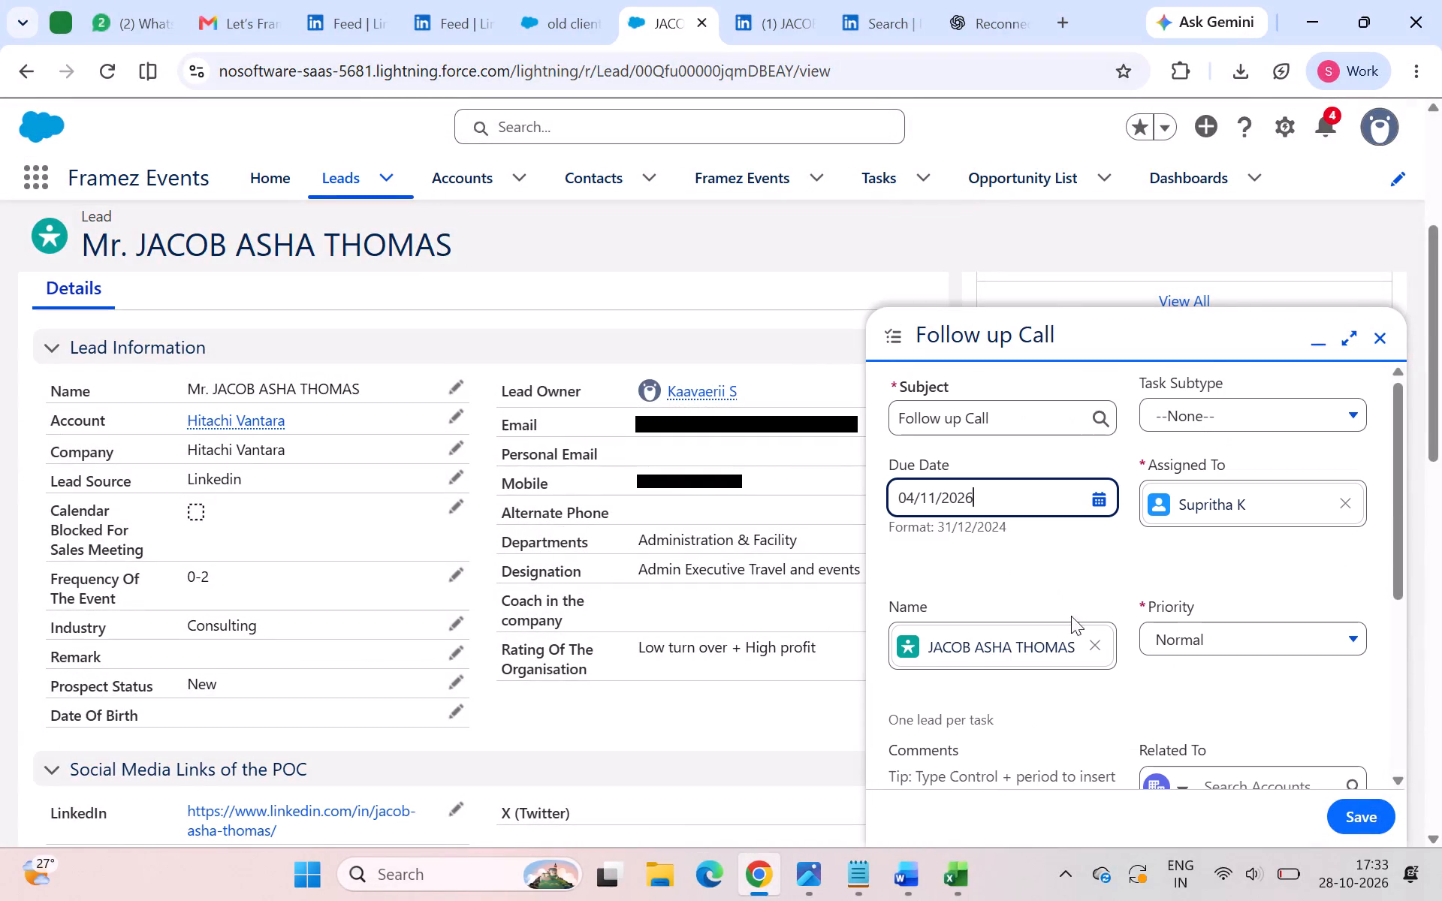
{"action": "left_click_drag", "start_coordinate": [1342, 816], "coordinate": [1348, 809]}
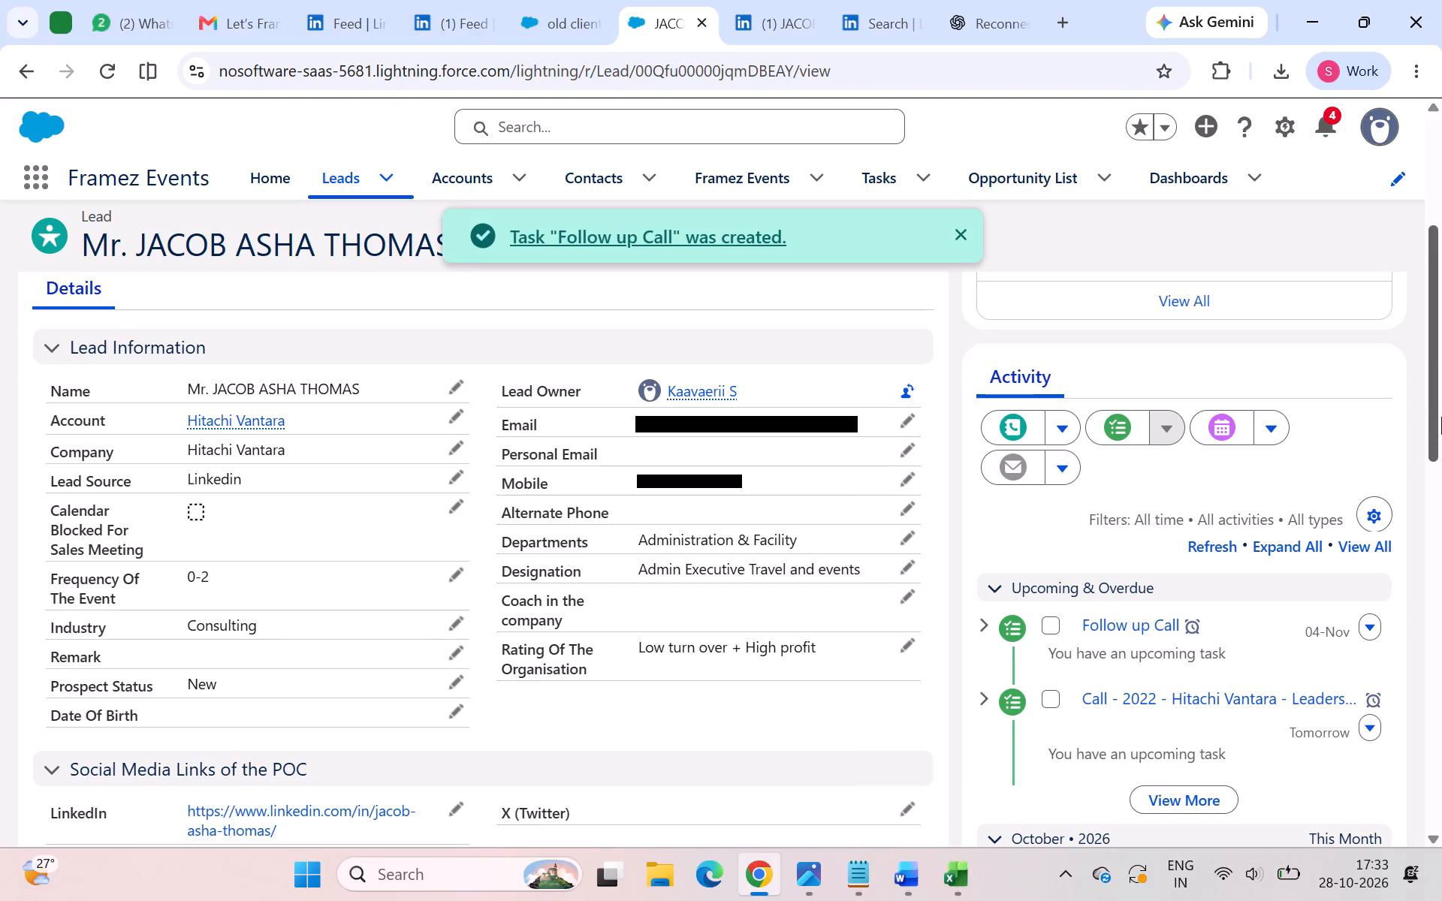
Close the finished Hitachi leadership offsite contact's Salesforce lead record and LinkedIn profile.
{"action": "left_click", "coordinate": [707, 30]}
{"action": "left_click", "coordinate": [702, 29]}
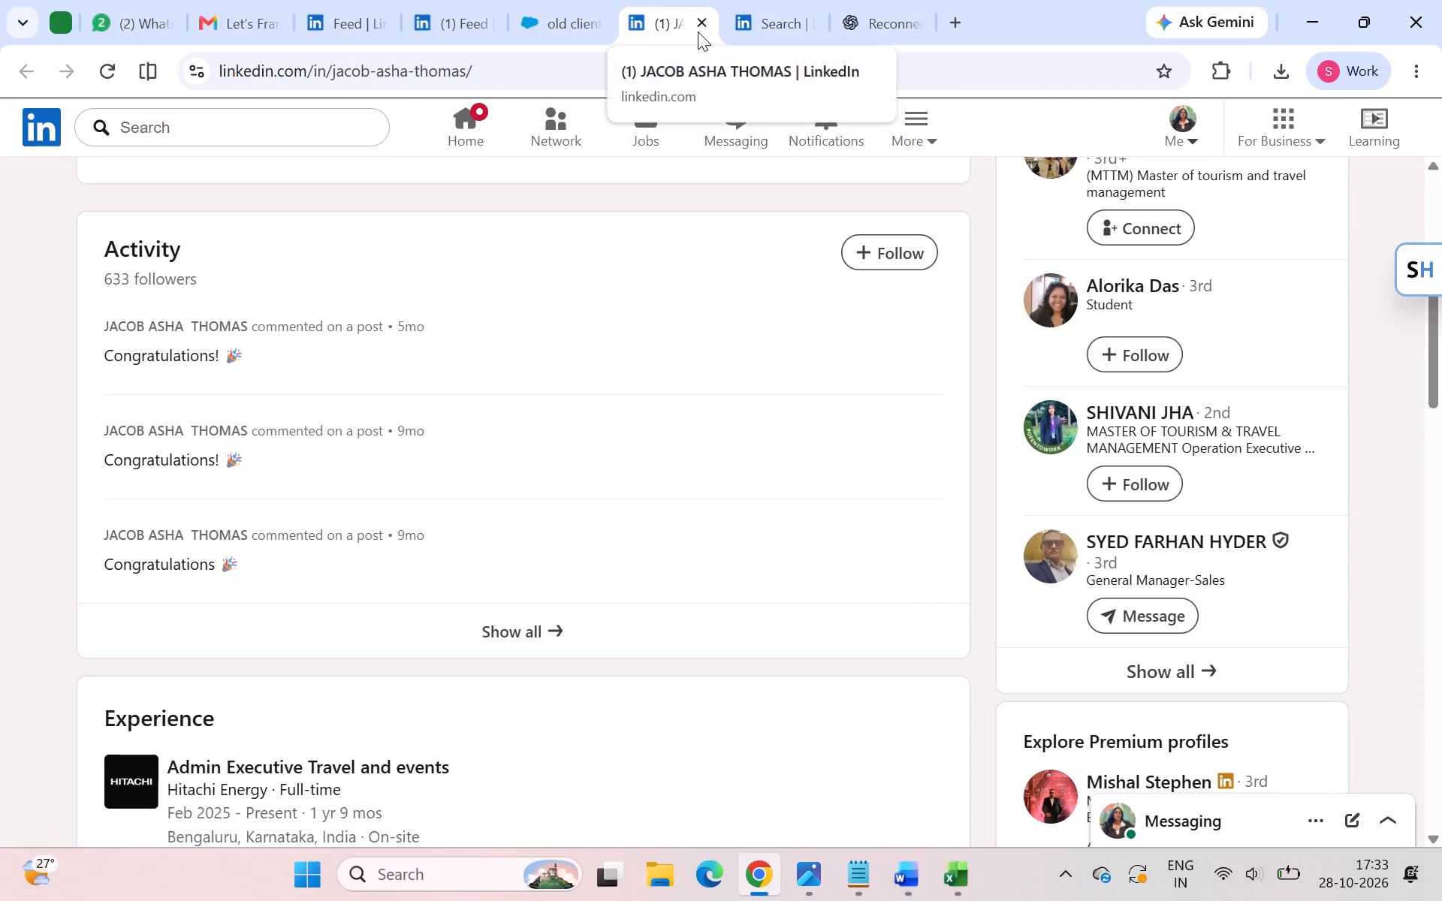
{"action": "left_click", "coordinate": [698, 32]}
{"action": "left_click", "coordinate": [701, 24]}
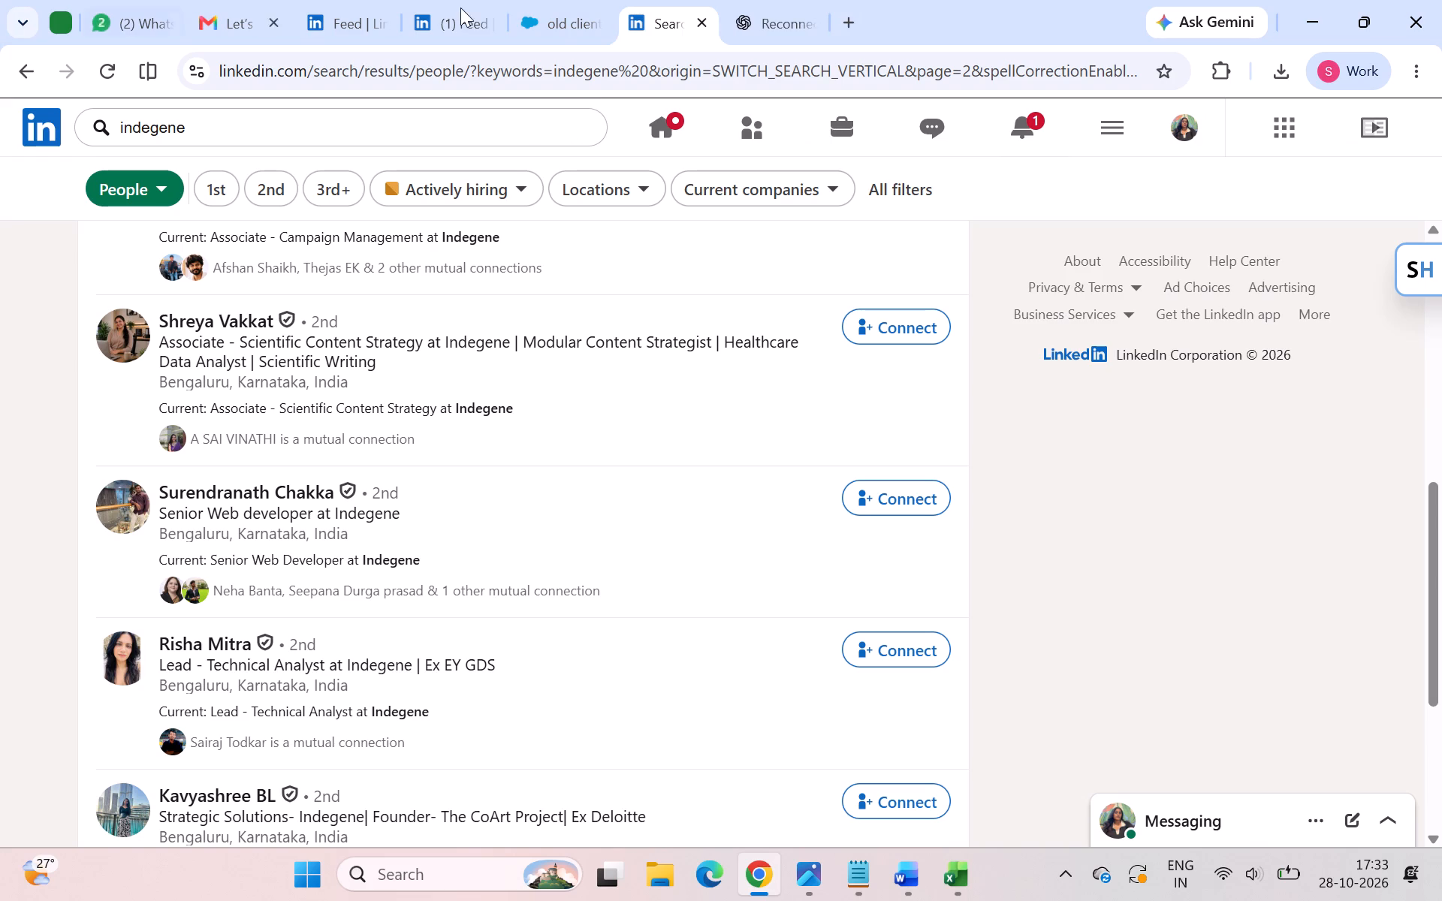
From the old-client task results, open the 2024 Hitachi Vantara TechM Elevate 2.0 Sponsorship task in a new tab and review its linked lead's details.
{"action": "left_click", "coordinate": [558, 23]}
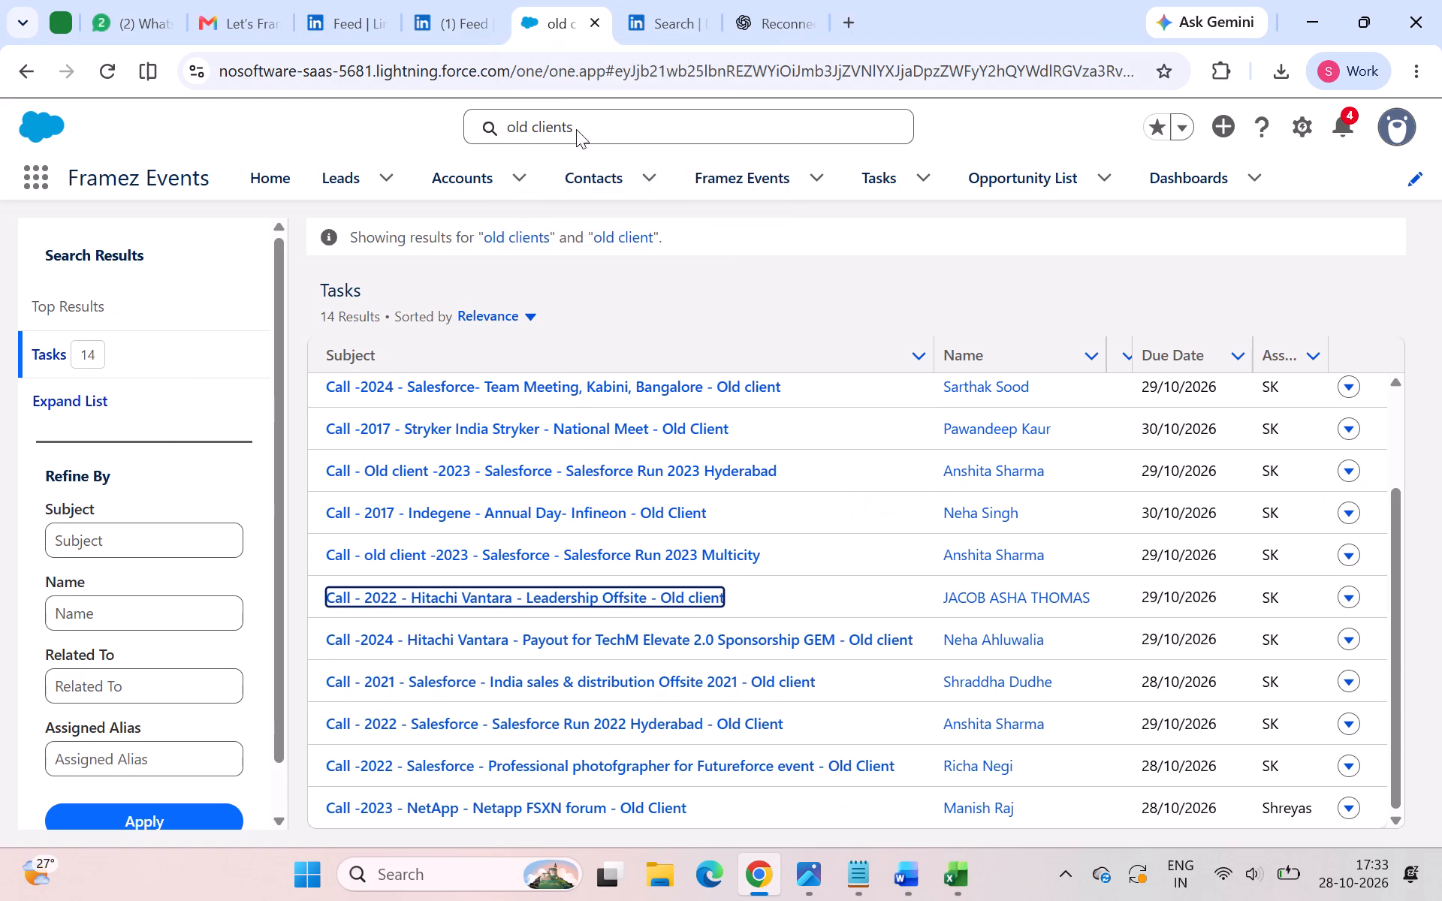
{"action": "right_click", "coordinate": [466, 646]}
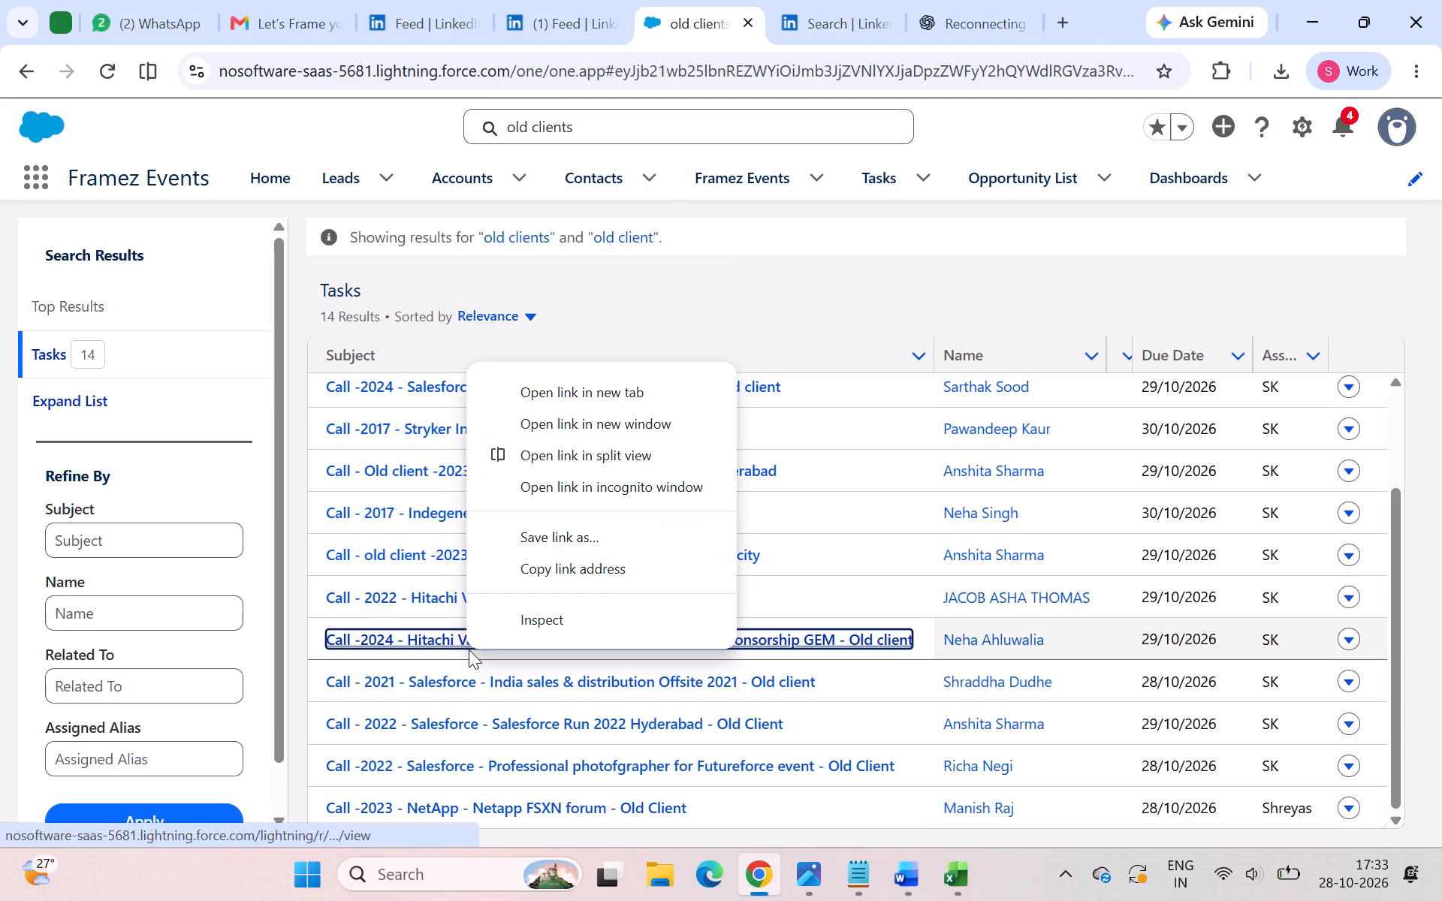
{"action": "left_click", "coordinate": [592, 387]}
{"action": "left_click", "coordinate": [712, 0]}
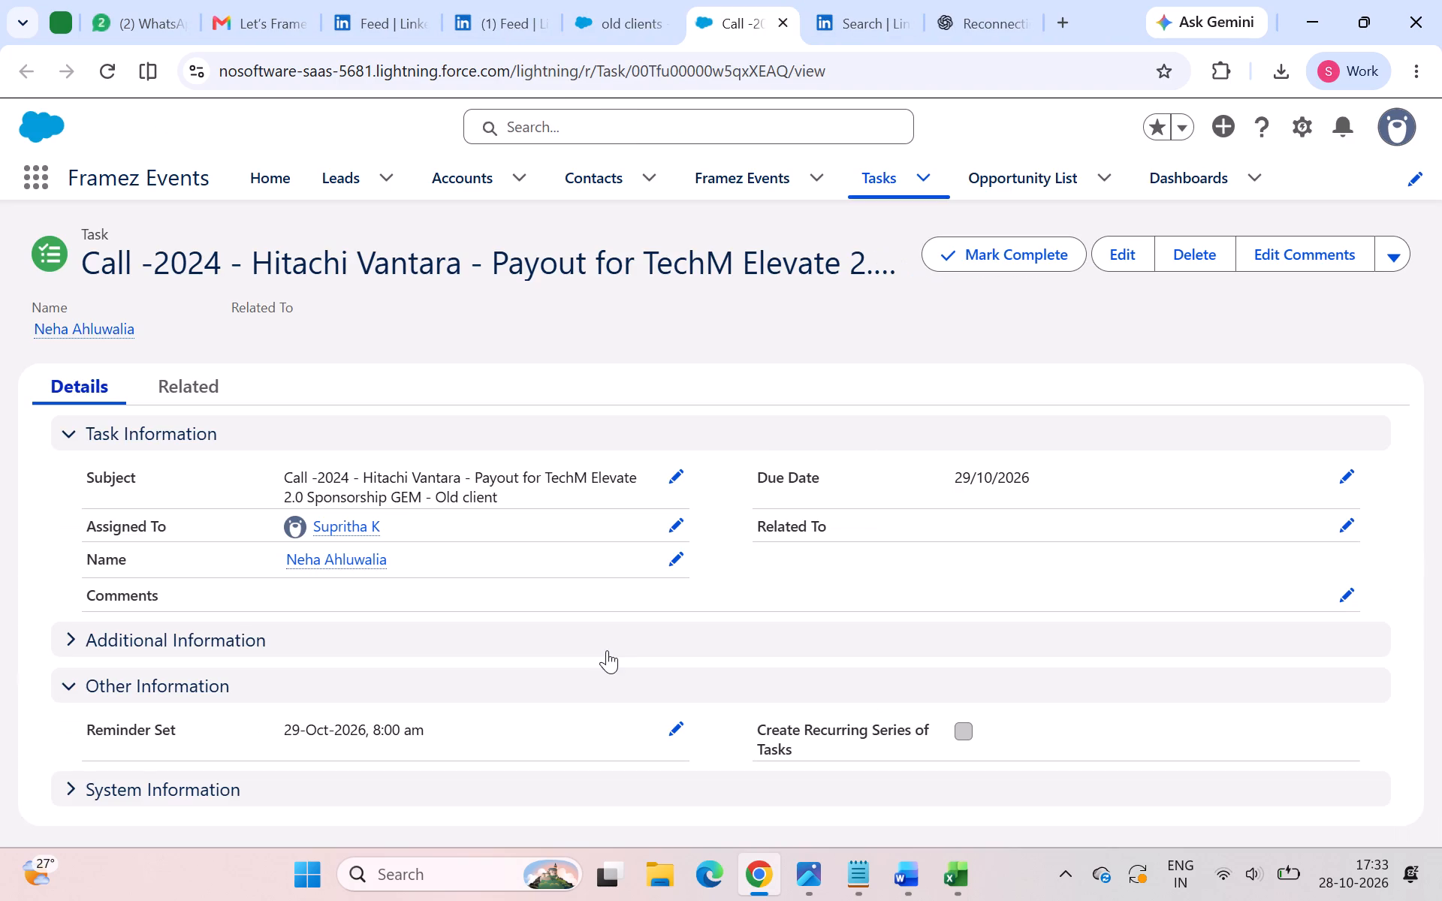
{"action": "left_click", "coordinate": [339, 560]}
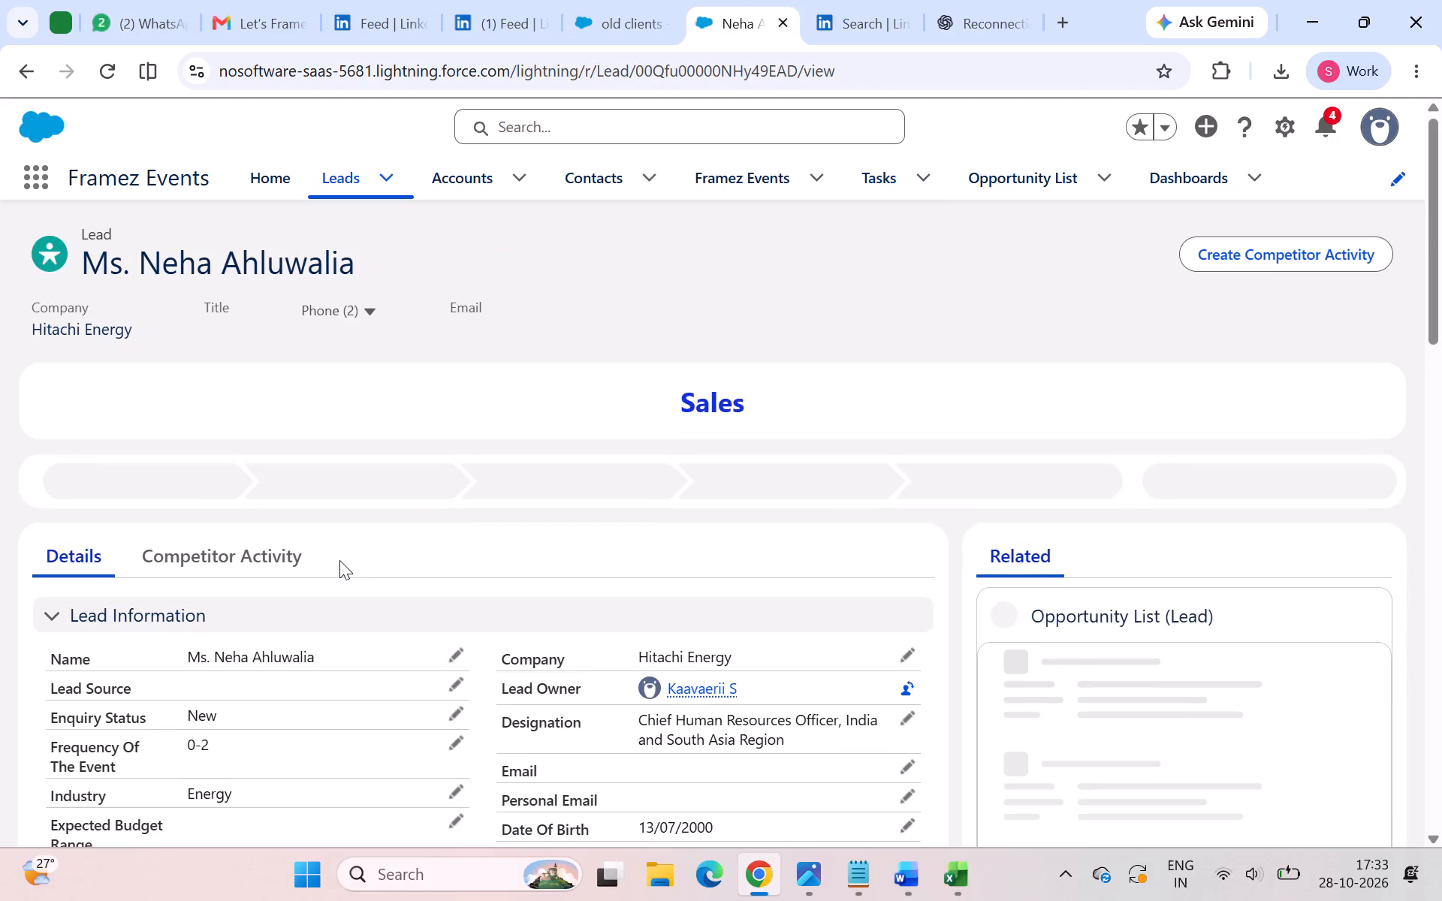
{"action": "scroll", "coordinate": [339, 560], "scroll_direction": "down", "scroll_amount": 3}
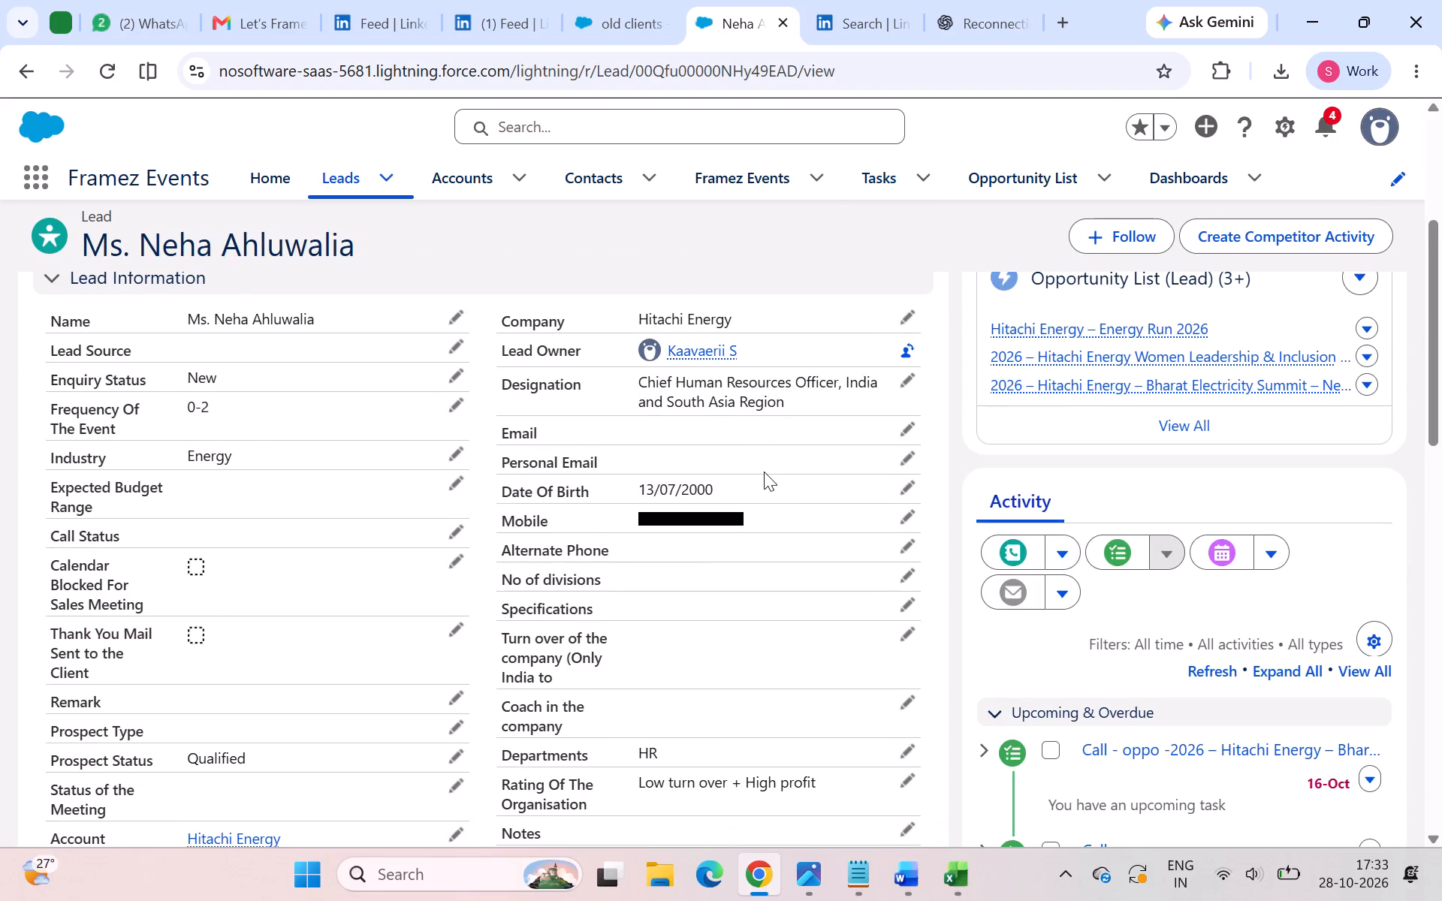
{"action": "scroll", "coordinate": [764, 472], "scroll_direction": "up", "scroll_amount": 3}
Return to the old-client task results and try to select the event text in the 2024 Hitachi Vantara task's subject.
{"action": "left_click", "coordinate": [607, 23]}
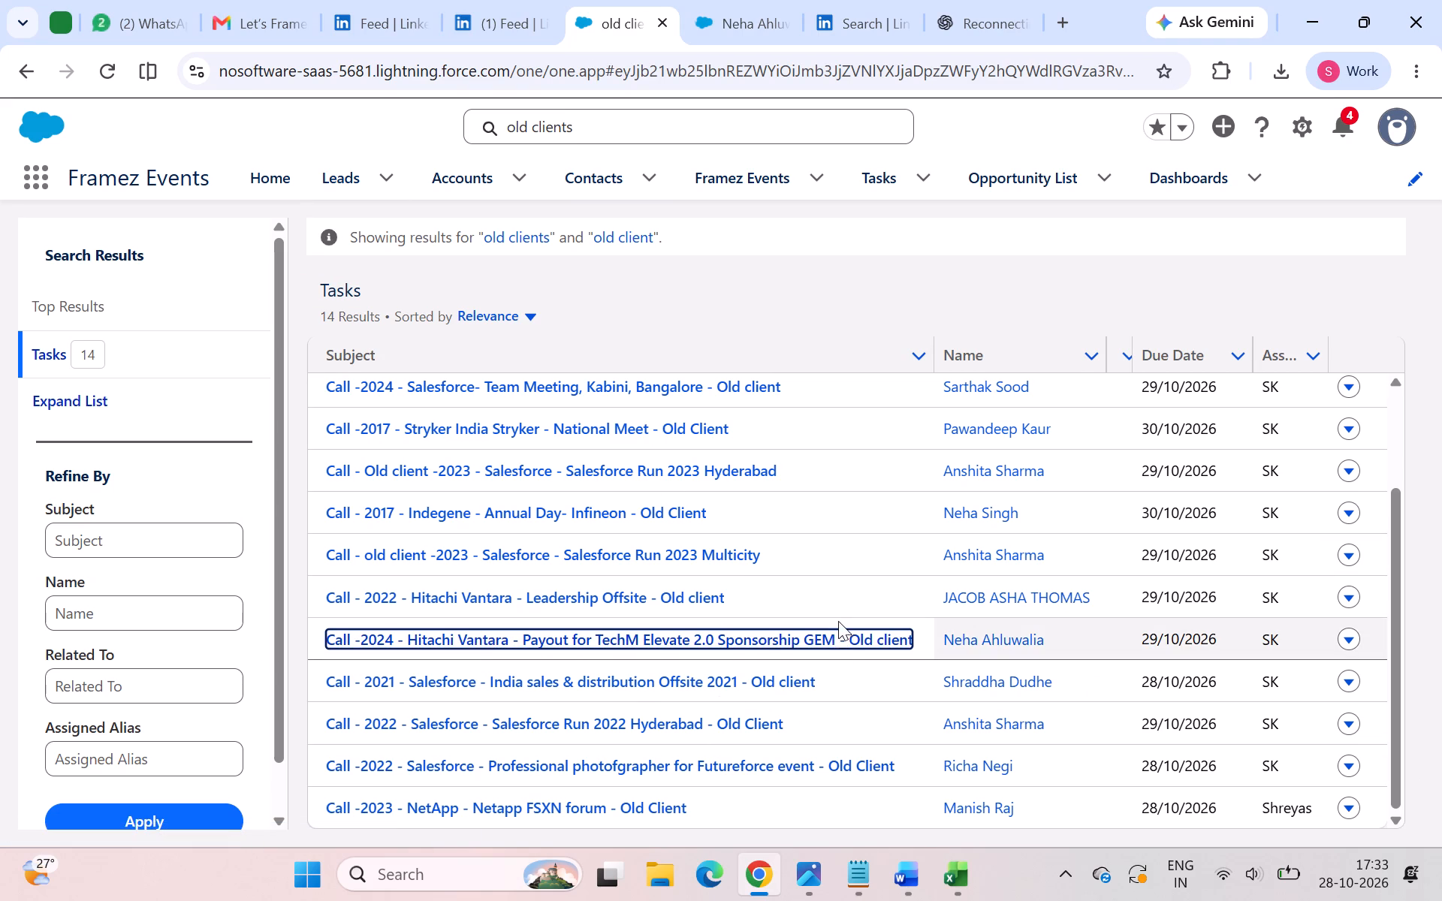
{"action": "left_click_drag", "start_coordinate": [840, 634], "coordinate": [827, 634]}
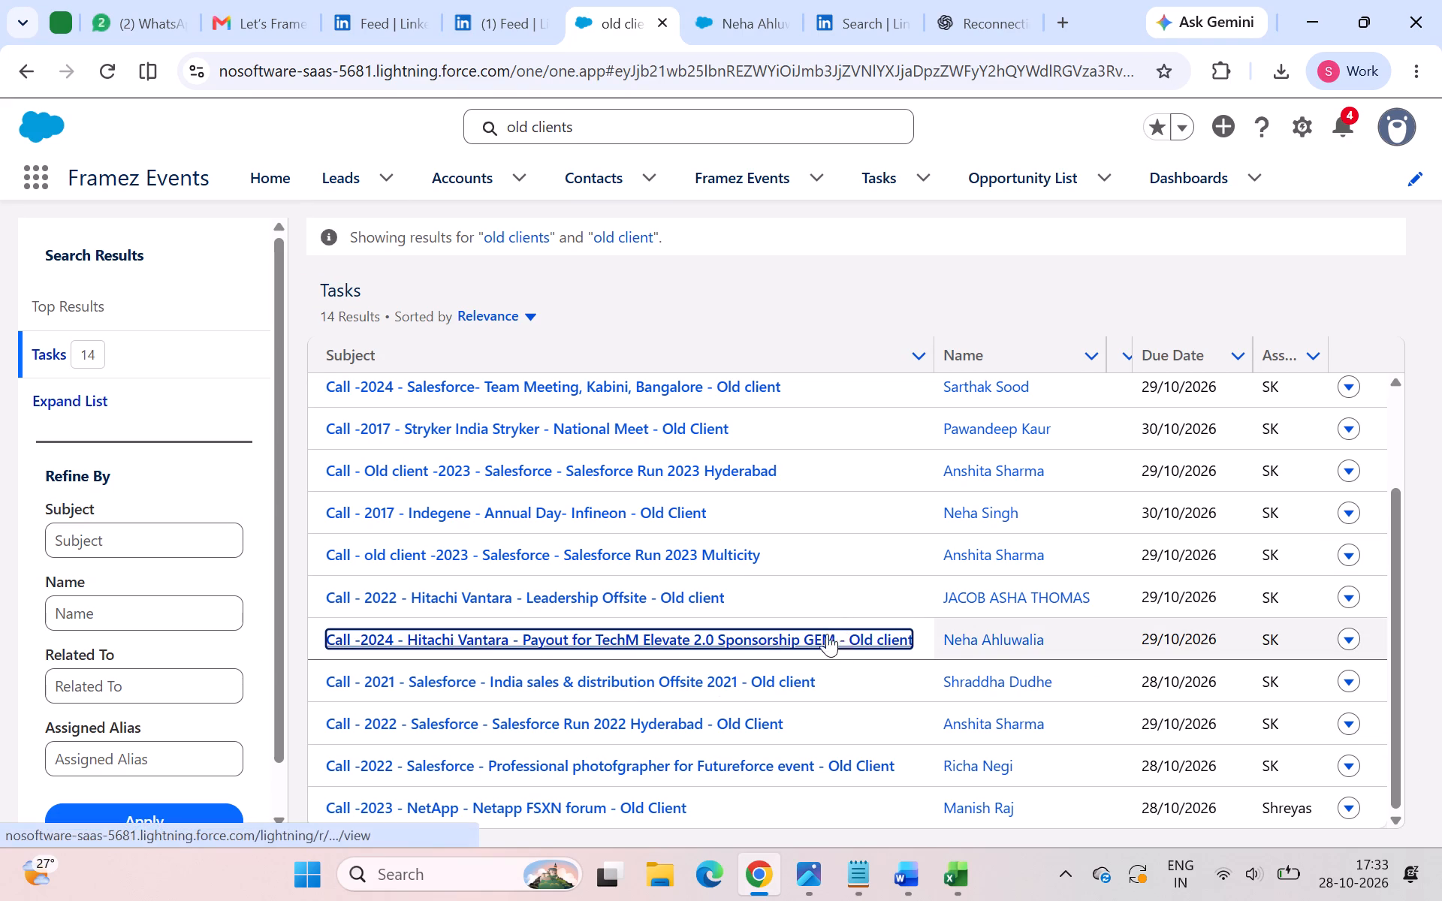
{"action": "left_click_drag", "start_coordinate": [827, 634], "coordinate": [571, 633]}
{"action": "left_click_drag", "start_coordinate": [517, 639], "coordinate": [671, 646]}
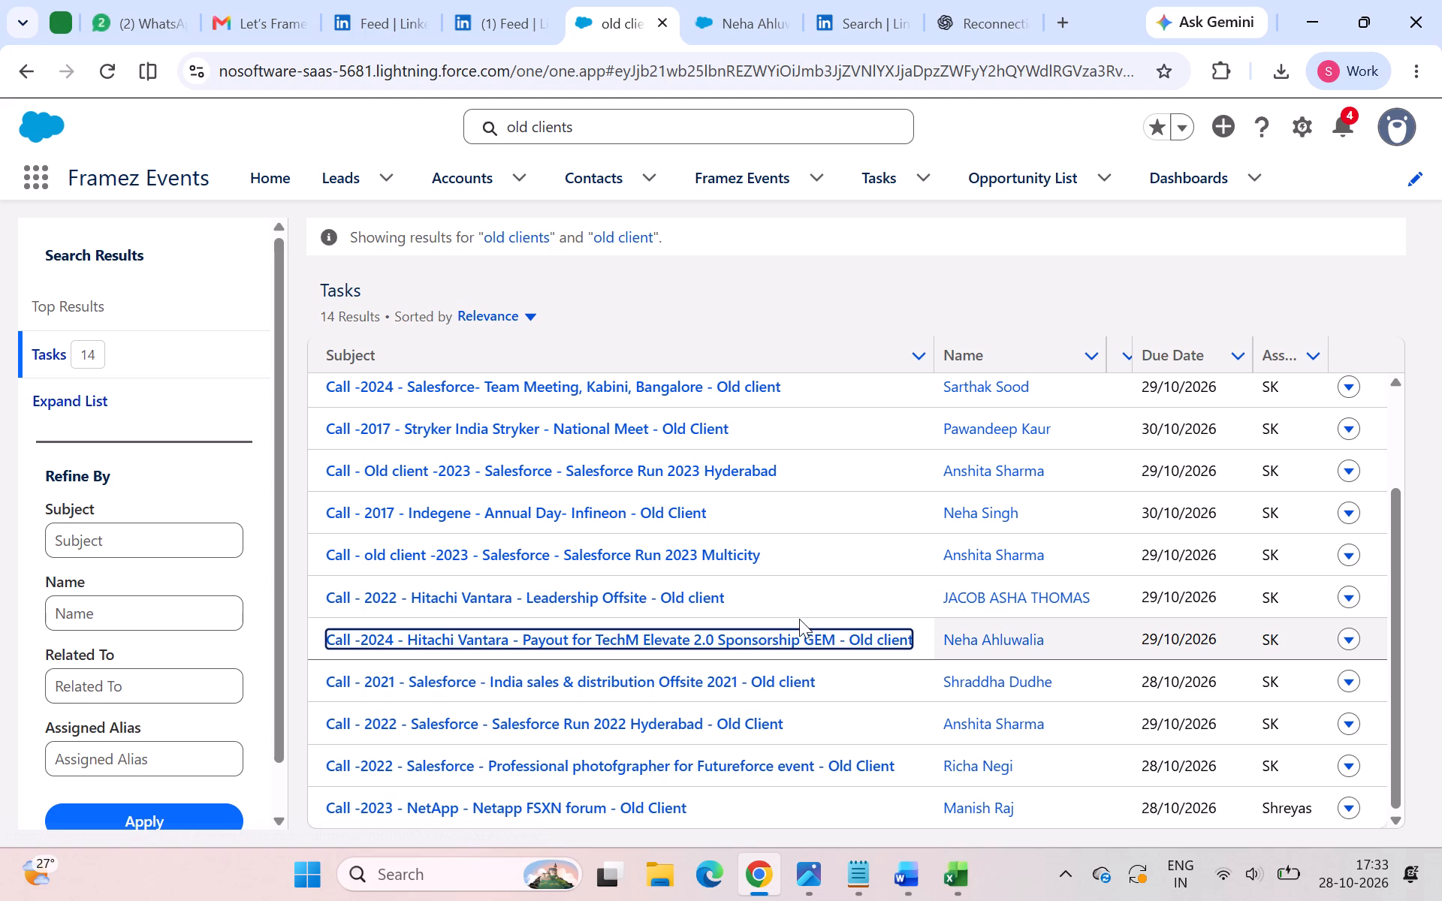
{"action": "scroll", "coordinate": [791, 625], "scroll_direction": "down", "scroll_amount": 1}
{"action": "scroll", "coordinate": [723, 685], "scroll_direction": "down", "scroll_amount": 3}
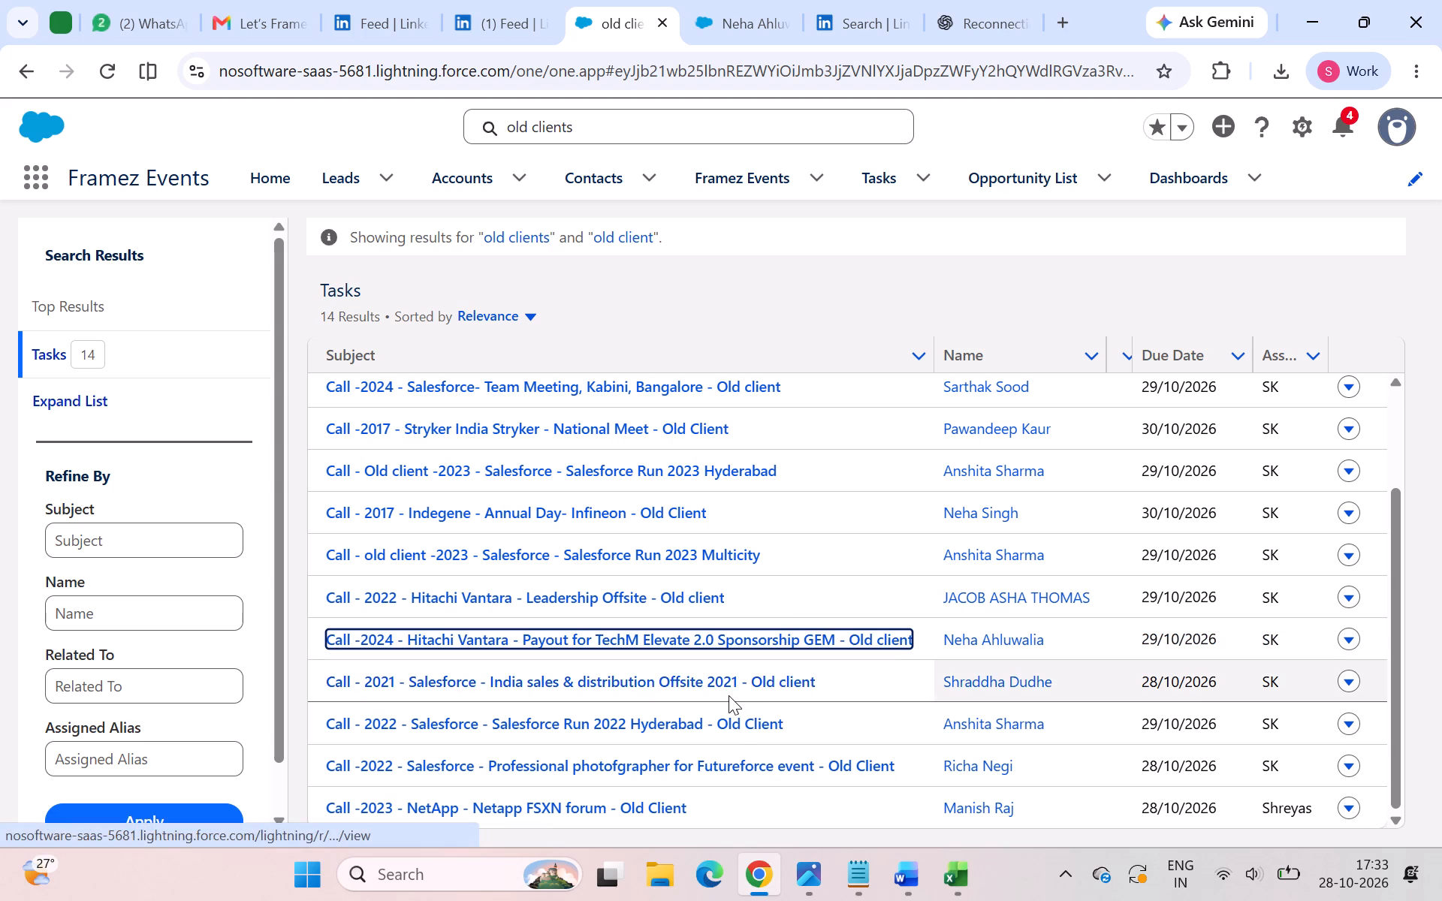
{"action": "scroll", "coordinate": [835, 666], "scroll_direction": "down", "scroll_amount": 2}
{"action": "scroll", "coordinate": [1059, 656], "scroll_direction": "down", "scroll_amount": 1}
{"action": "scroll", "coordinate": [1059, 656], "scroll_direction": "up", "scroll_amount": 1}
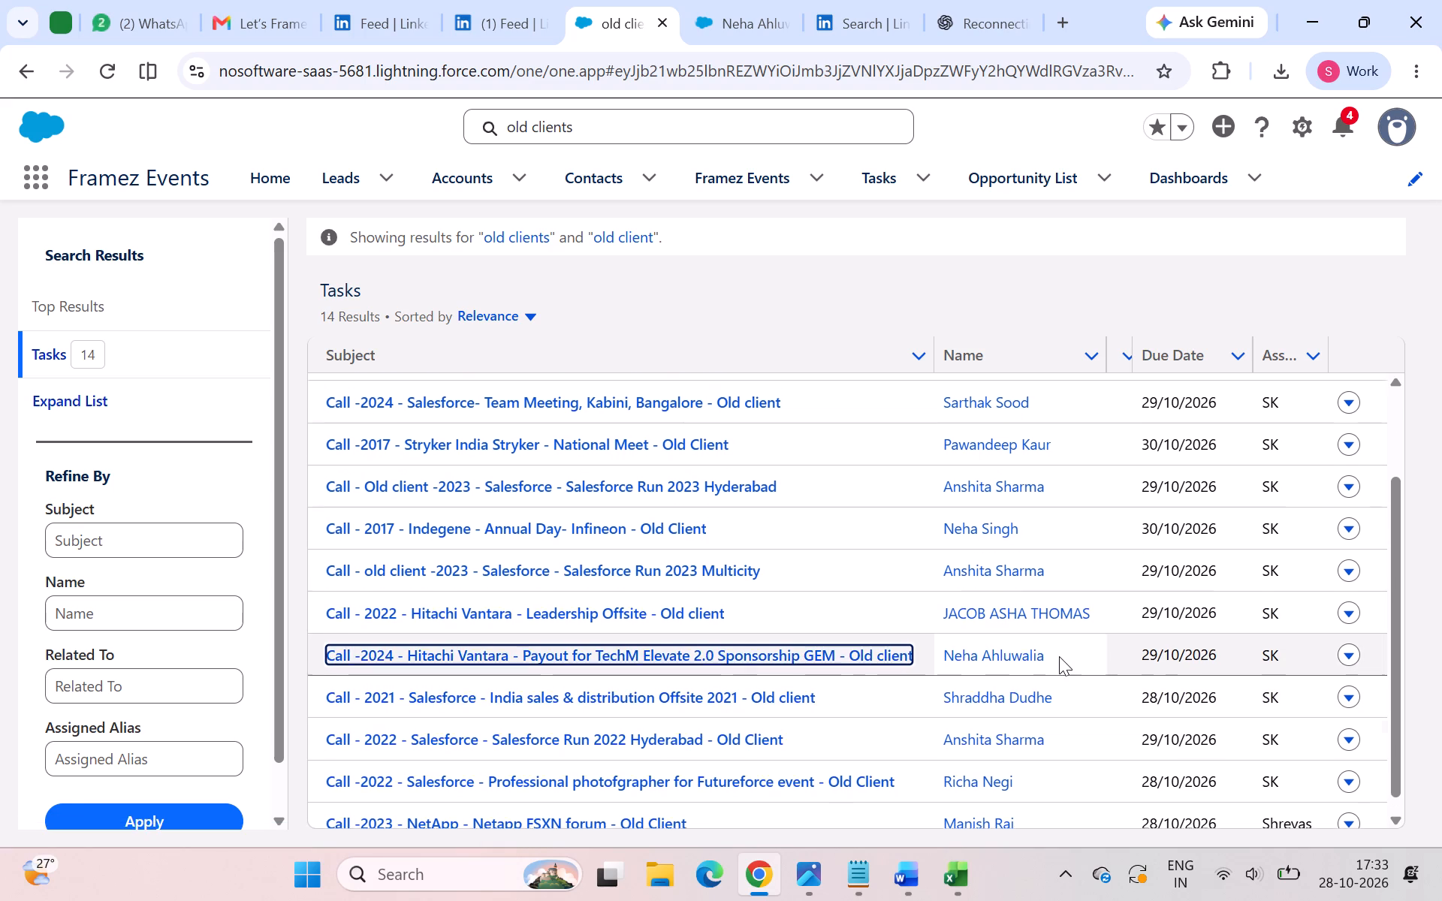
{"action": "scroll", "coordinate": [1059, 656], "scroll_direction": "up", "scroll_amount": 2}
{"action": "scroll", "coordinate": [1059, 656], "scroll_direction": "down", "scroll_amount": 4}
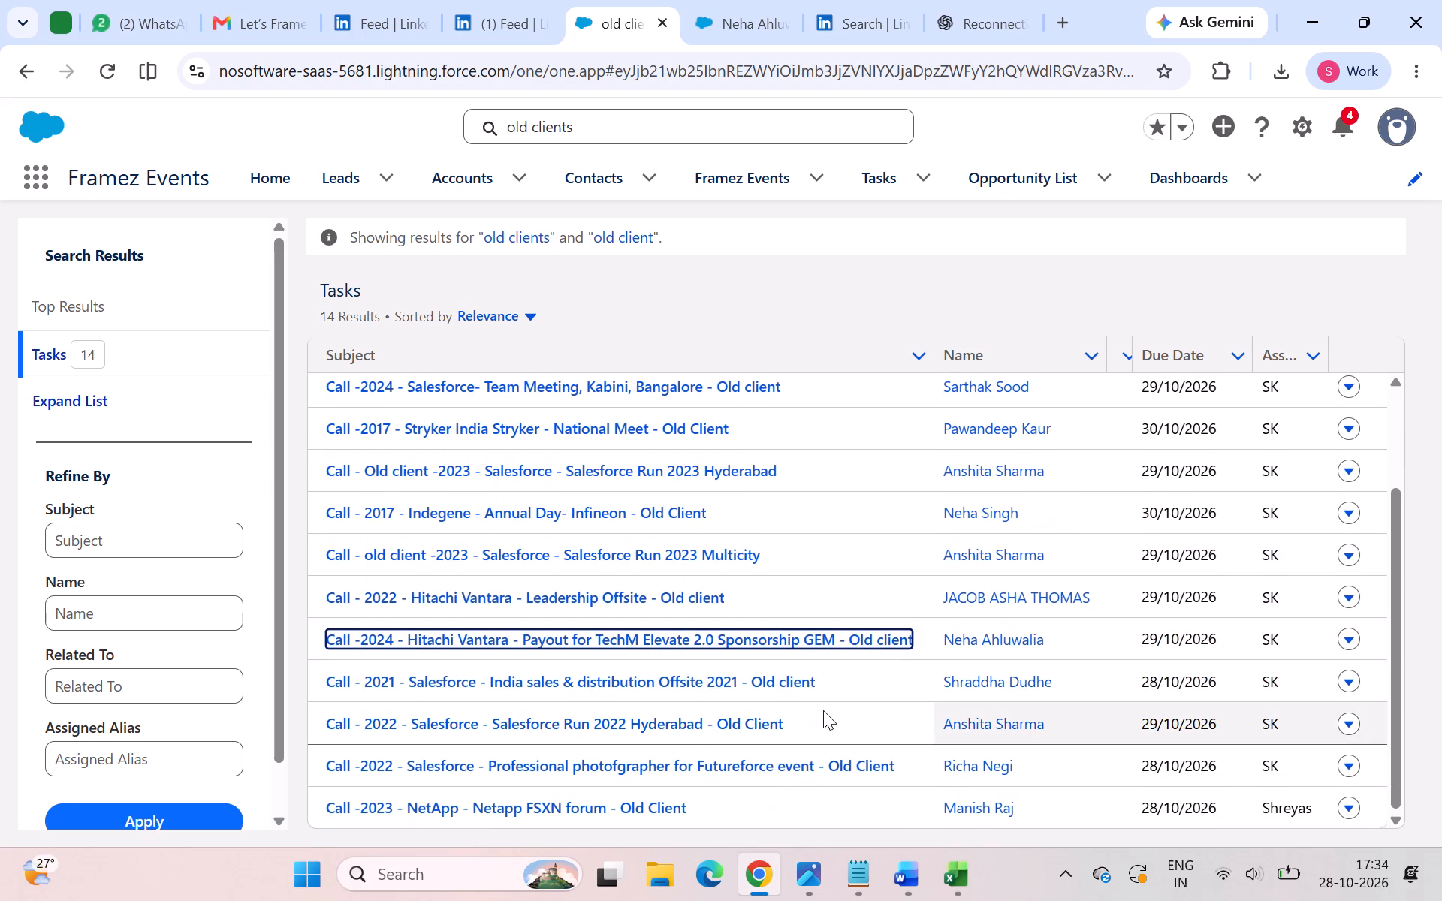